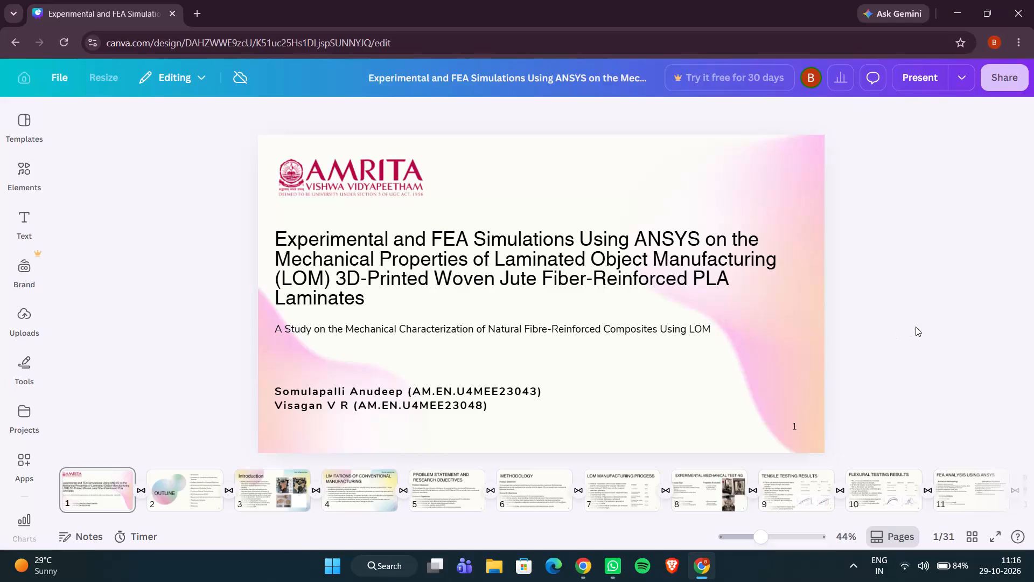
Review the presentation's opening slides from the title page through Methodology, rechecking the Problem Statement and Research Objectives slide.
{"action": "key", "text": "Right"}
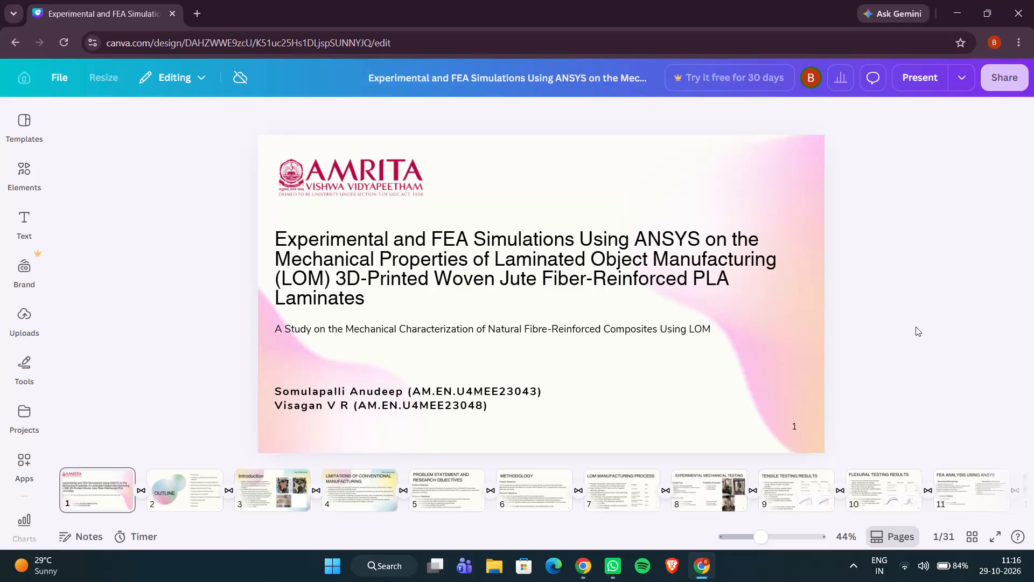
{"action": "key", "text": "Right"}
{"action": "key", "text": "Right"}
{"action": "key", "text": "Right"}
{"action": "left_click", "coordinate": [916, 327]}
{"action": "key", "text": "Right"}
{"action": "key", "text": "Right"}
{"action": "key", "text": "Right"}
{"action": "key", "text": "Right"}
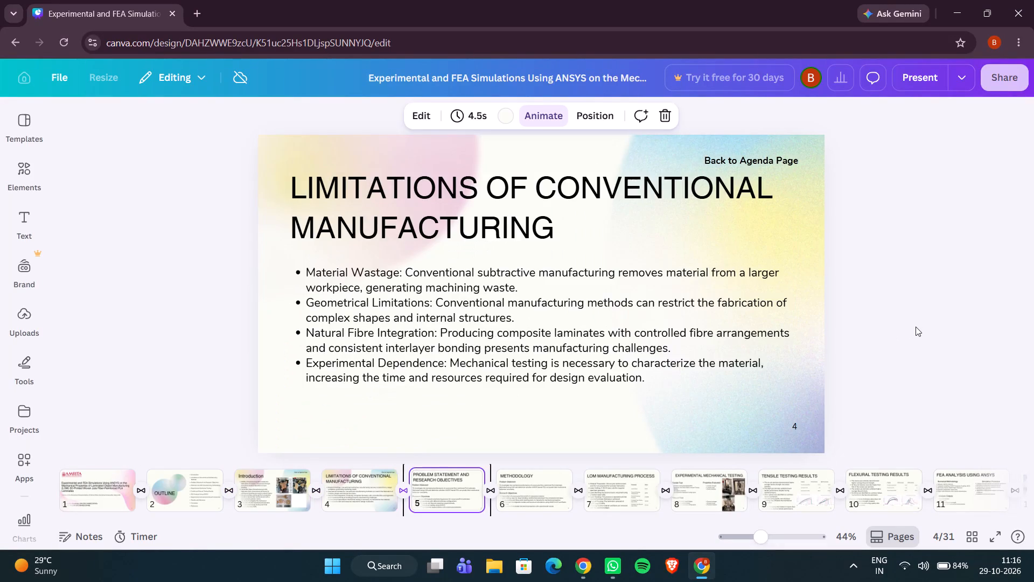
{"action": "key", "text": "Right"}
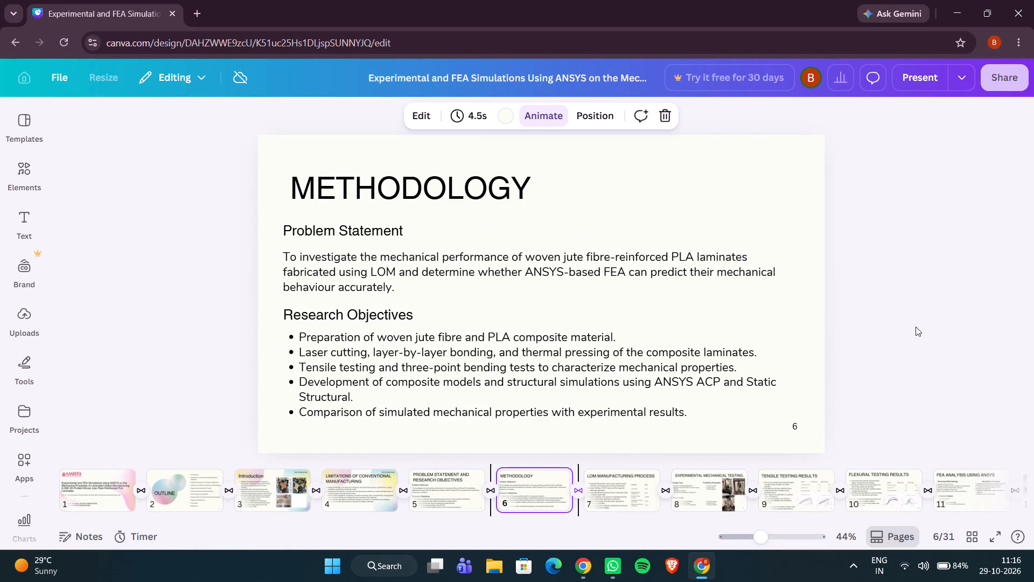
{"action": "key", "text": "Left"}
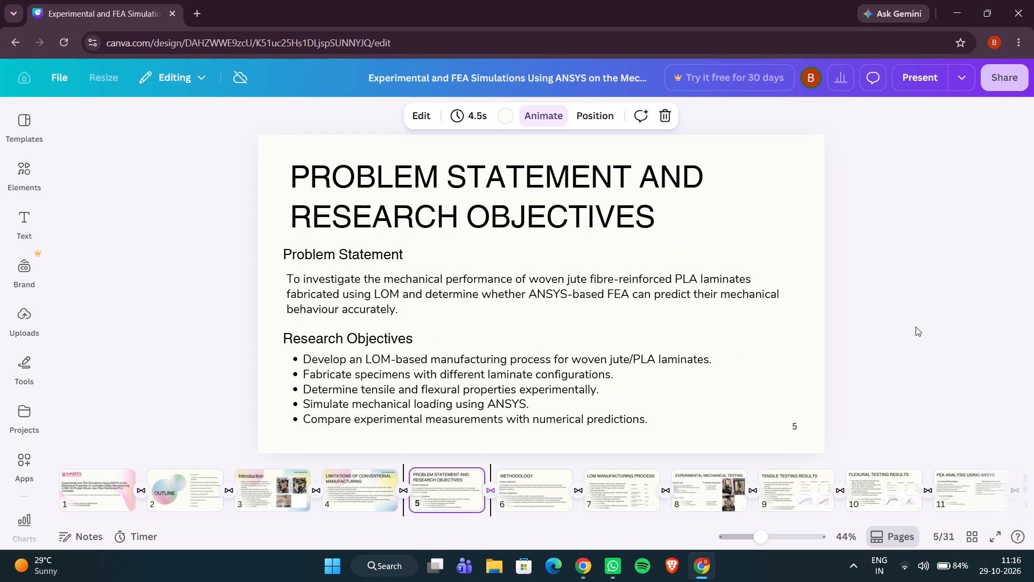
{"action": "key", "text": "Right"}
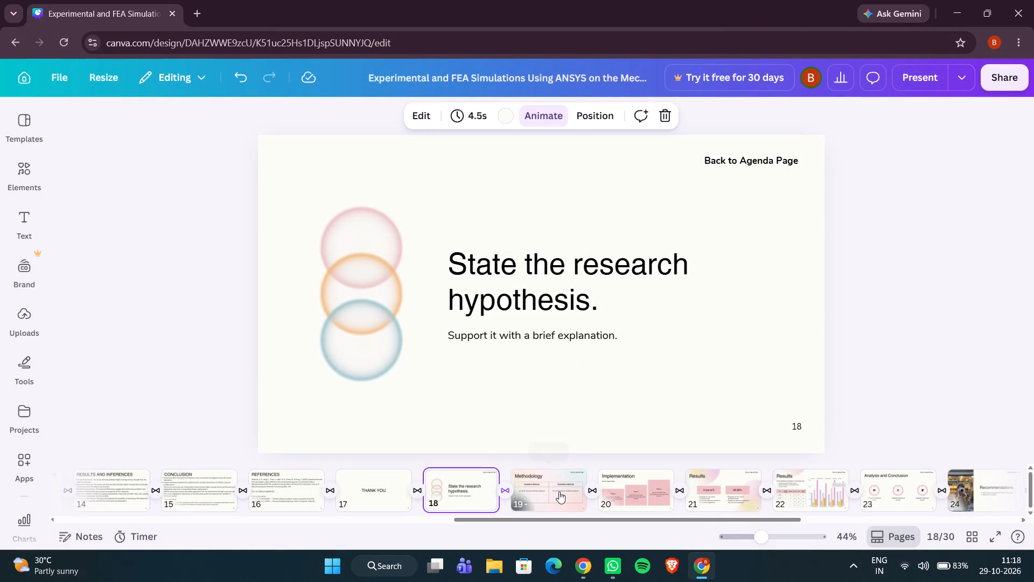
{"action": "left_click", "coordinate": [616, 489], "text": "ctrl"}
{"action": "left_click", "coordinate": [709, 482], "text": "ctrl"}
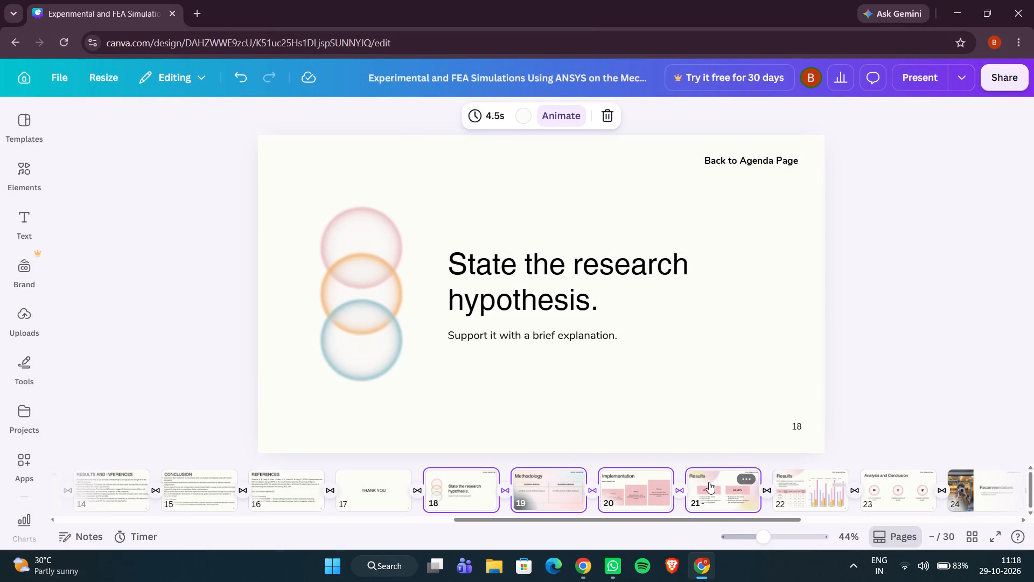
{"action": "left_click", "coordinate": [795, 479], "text": "ctrl"}
{"action": "left_click", "coordinate": [905, 477], "text": "ctrl"}
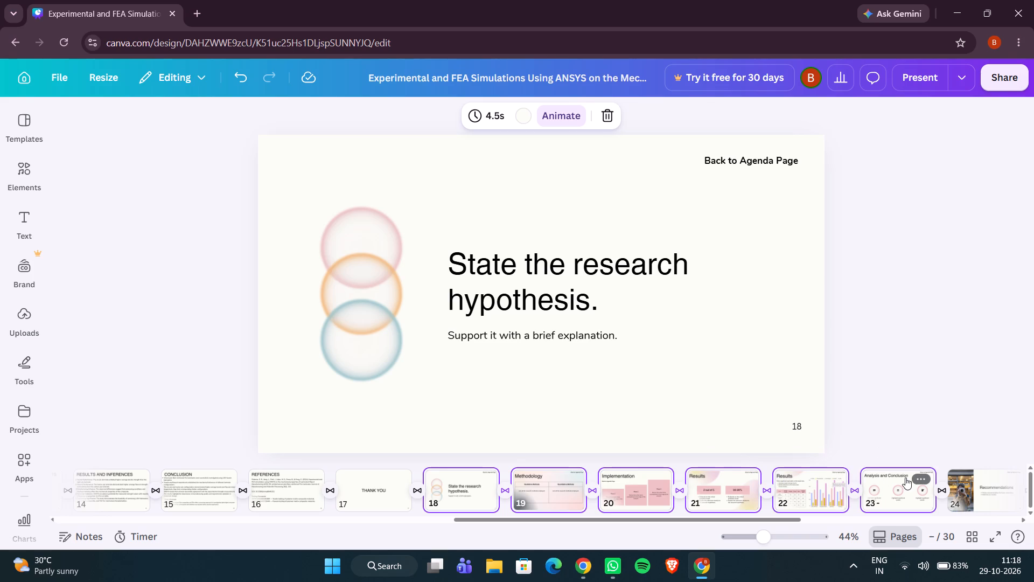
{"action": "left_click", "coordinate": [991, 489], "text": "ctrl"}
{"action": "scroll", "coordinate": [991, 489], "scroll_direction": "left", "scroll_amount": 6}
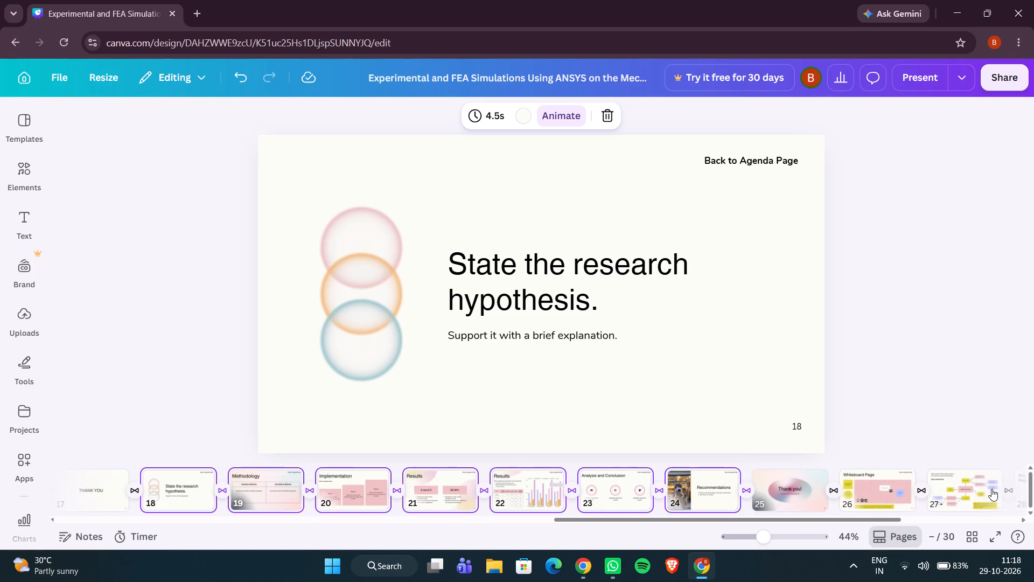
{"action": "scroll", "coordinate": [991, 489], "scroll_direction": "left", "scroll_amount": 3}
{"action": "left_click", "coordinate": [446, 494], "text": "ctrl"}
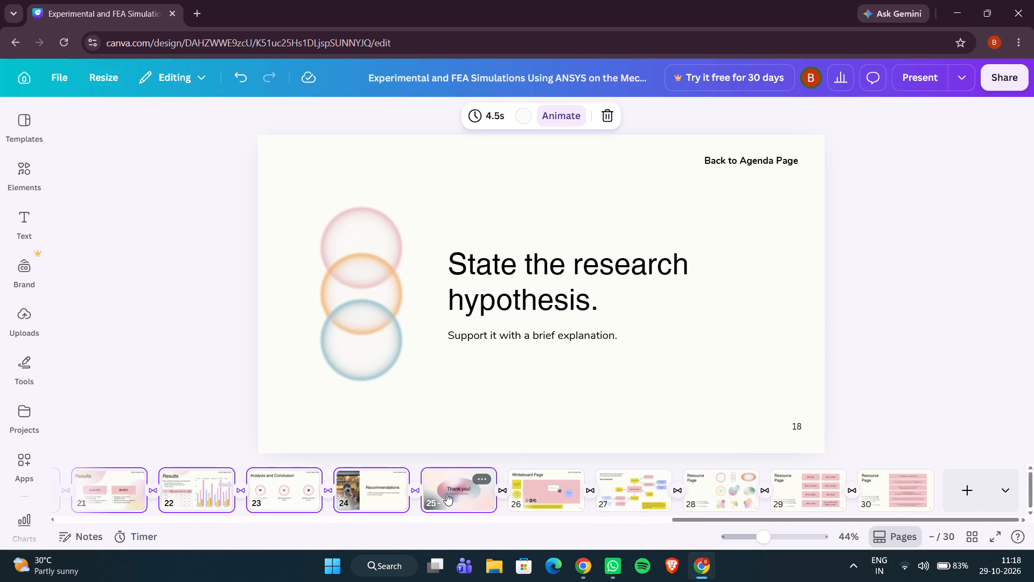
{"action": "left_click", "coordinate": [528, 494], "text": "ctrl"}
{"action": "left_click", "coordinate": [628, 491], "text": "ctrl"}
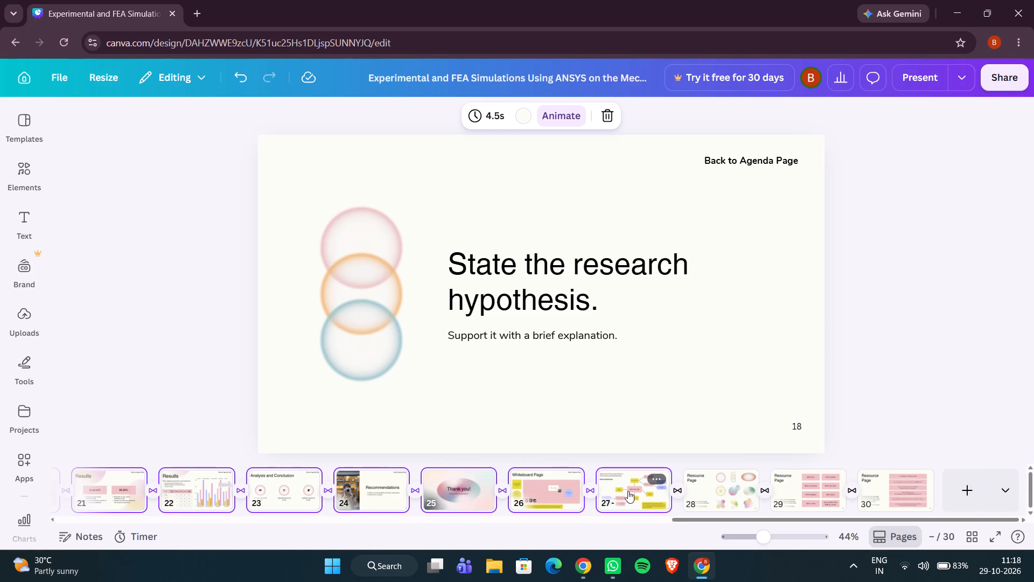
{"action": "left_click", "coordinate": [705, 495], "text": "ctrl"}
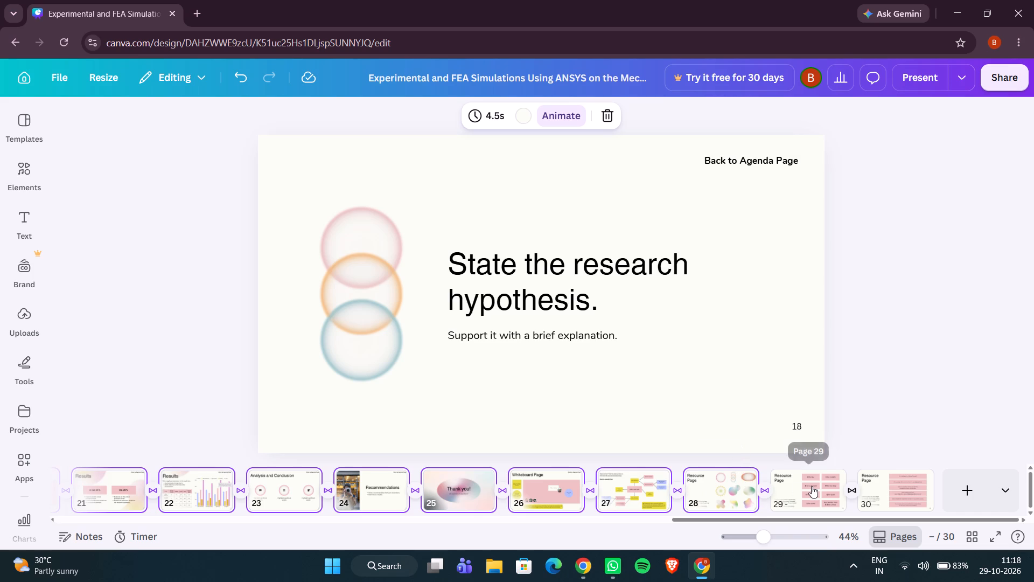
{"action": "left_click", "coordinate": [812, 486], "text": "ctrl"}
{"action": "left_click", "coordinate": [897, 482], "text": "ctrl"}
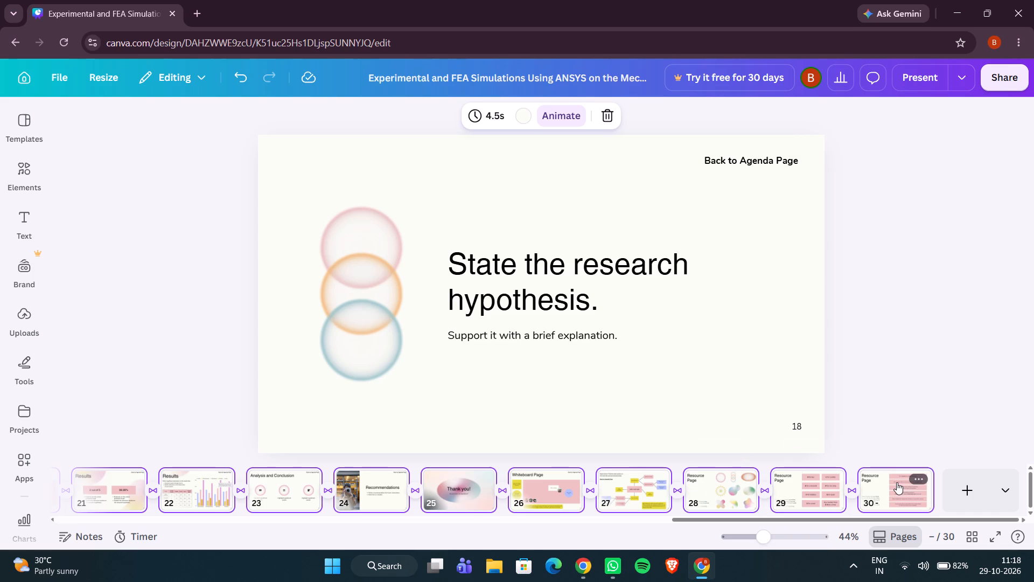
{"action": "key", "text": "Delete"}
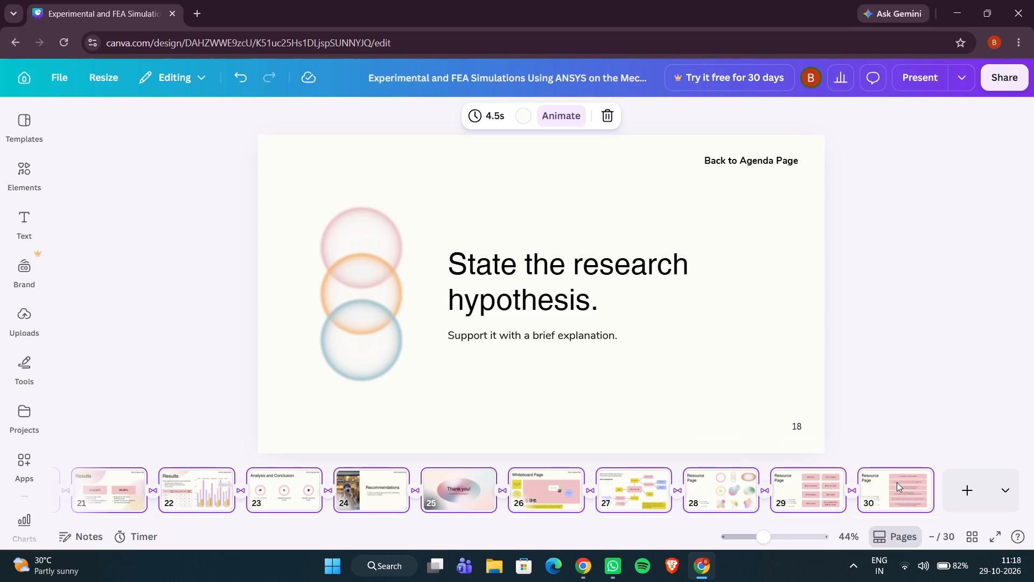
{"action": "key", "text": "Return"}
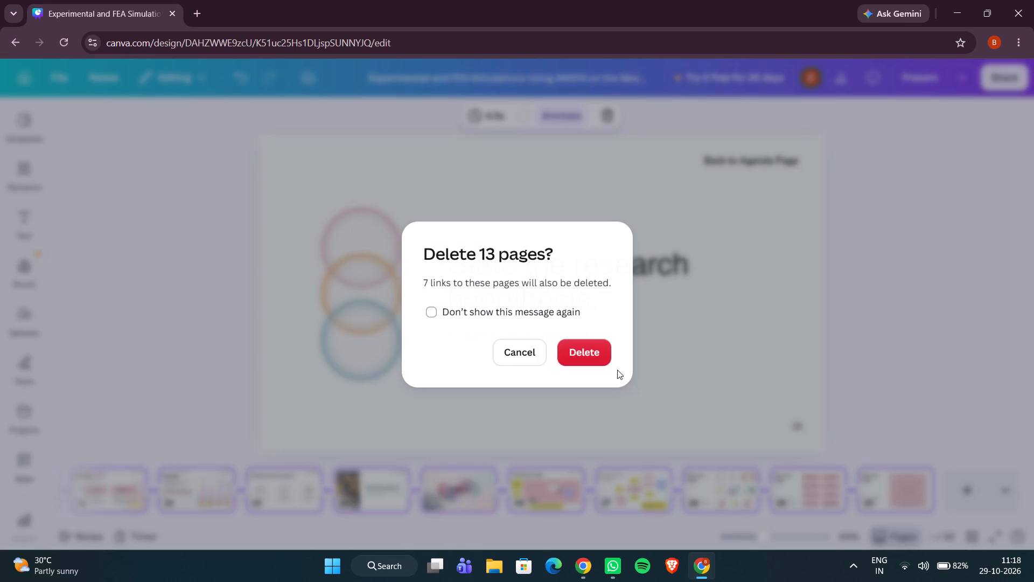
{"action": "left_click", "coordinate": [608, 361]}
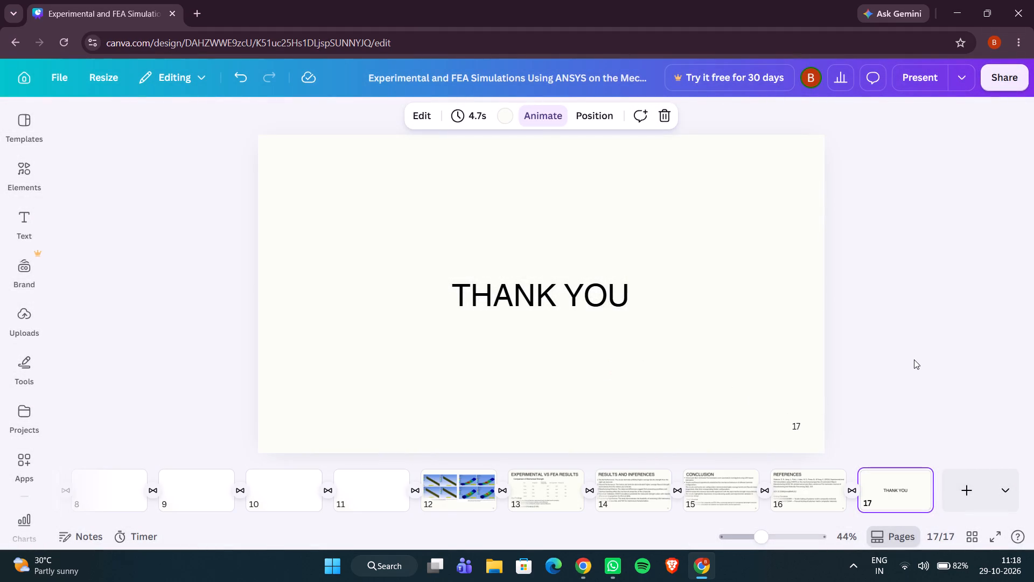
Remove the DOI line and its blank line from the text on the References slide.
{"action": "key", "text": "Left"}
{"action": "key", "text": "Left"}
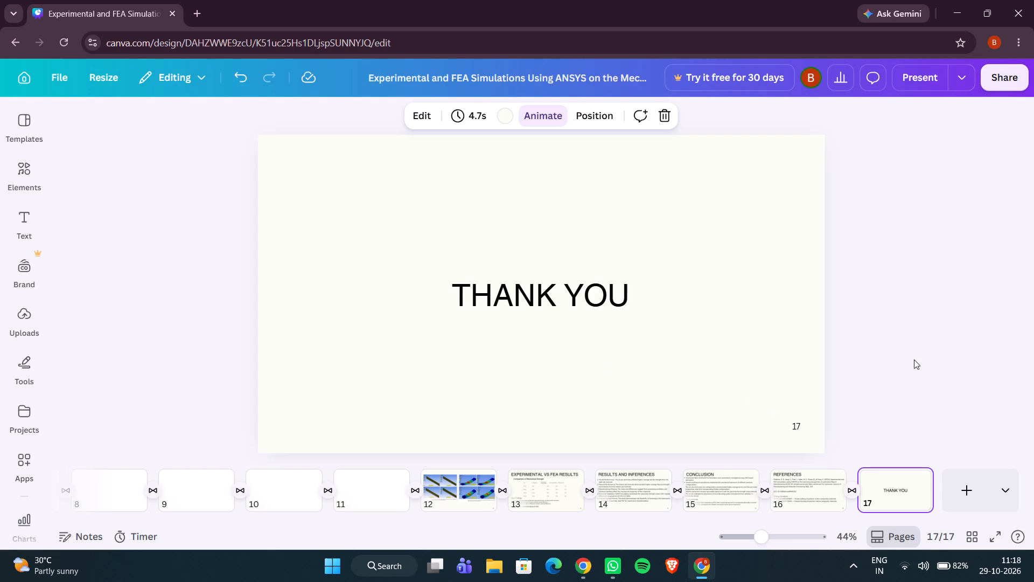
{"action": "key", "text": "Left"}
{"action": "left_click", "coordinate": [914, 359]}
{"action": "key", "text": "Left"}
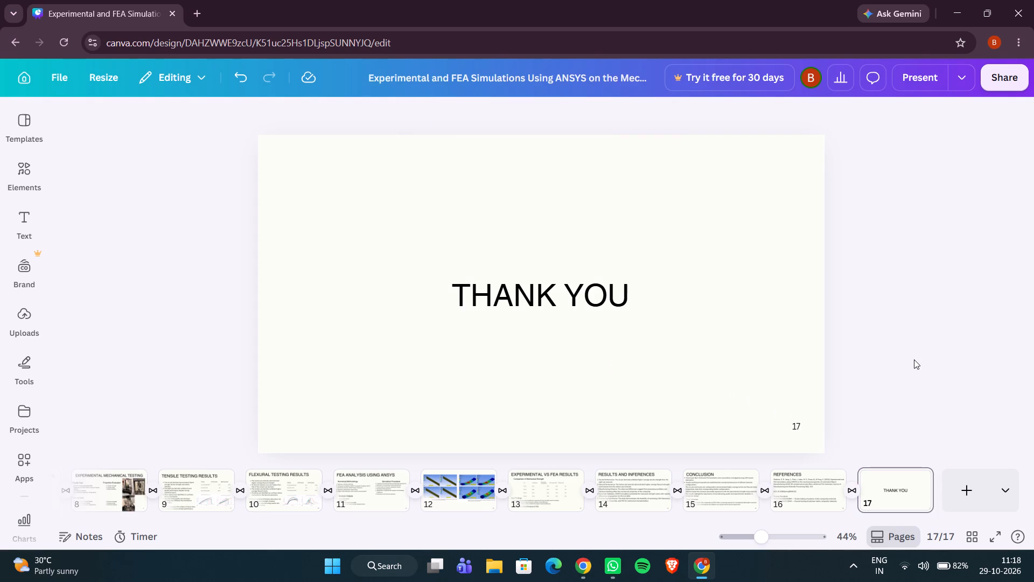
{"action": "key", "text": "Left"}
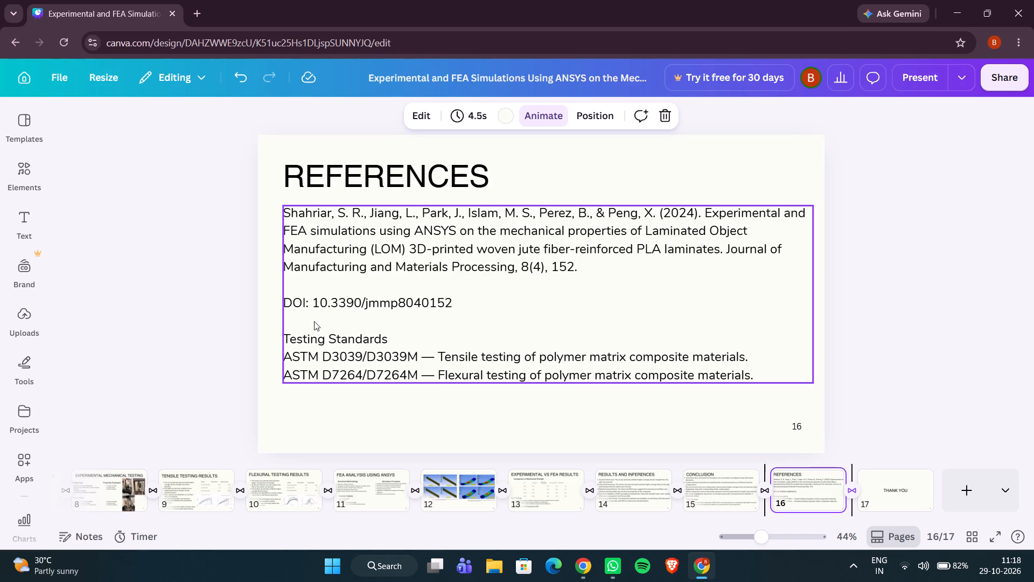
{"action": "left_click", "coordinate": [471, 306]}
{"action": "left_click", "coordinate": [471, 306]}
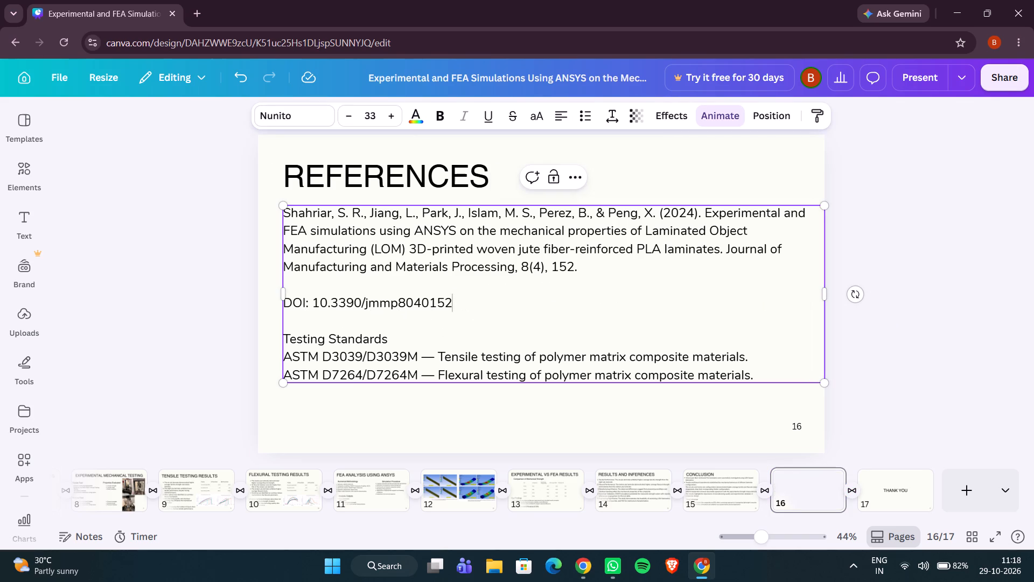
{"action": "key", "text": "BackSpace"}
{"action": "key", "text": "BackSpace"}
{"action": "key", "text": "BackSpace"}
{"action": "key", "text": "BackSpace"}
{"action": "key", "text": "BackSpace"}
{"action": "key", "text": "BackSpace"}
{"action": "key", "text": "BackSpace"}
{"action": "key", "text": "BackSpace"}
{"action": "key", "text": "BackSpace"}
{"action": "key", "text": "BackSpace"}
{"action": "key", "text": "BackSpace"}
{"action": "key", "text": "BackSpace"}
{"action": "key", "text": "BackSpace"}
{"action": "key", "text": "BackSpace"}
{"action": "key", "text": "BackSpace"}
{"action": "key", "text": "BackSpace"}
{"action": "key", "text": "BackSpace"}
{"action": "key", "text": "BackSpace"}
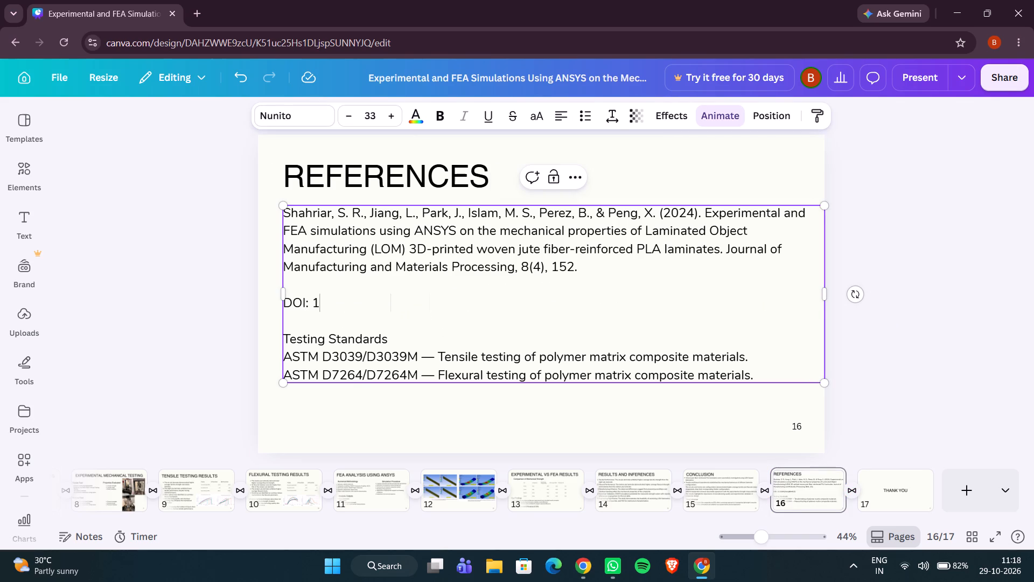
{"action": "key", "text": "BackSpace"}
{"action": "key", "text": "BackSpace"}
{"action": "key", "text": "BackSpace"}
{"action": "key", "text": "BackSpace"}
{"action": "key", "text": "BackSpace"}
{"action": "key", "text": "BackSpace"}
{"action": "key", "text": "BackSpace"}
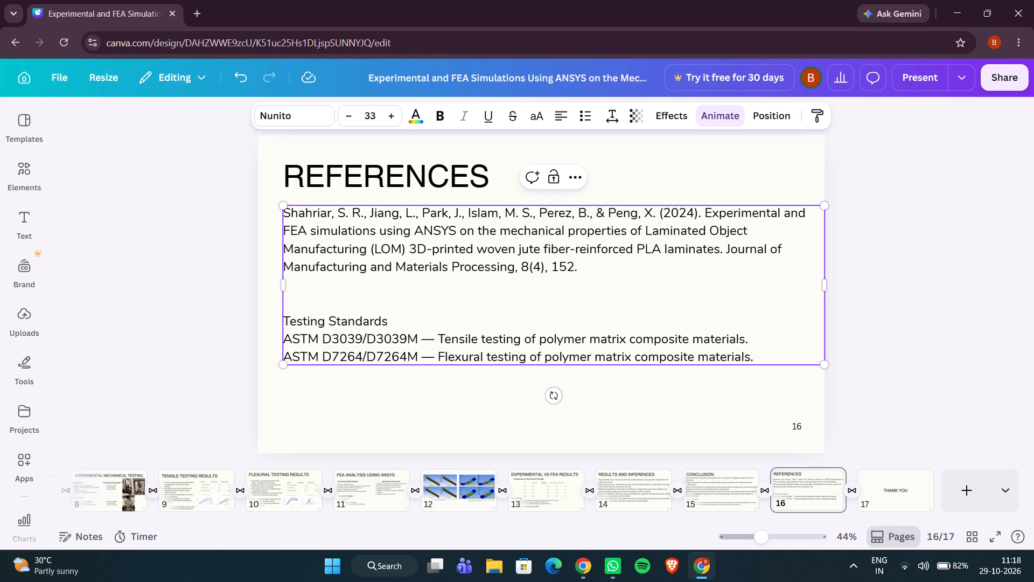
Shift the reference text block on the References slide slightly left and down so it is horizontally centred on the page.
{"action": "left_click", "coordinate": [975, 290]}
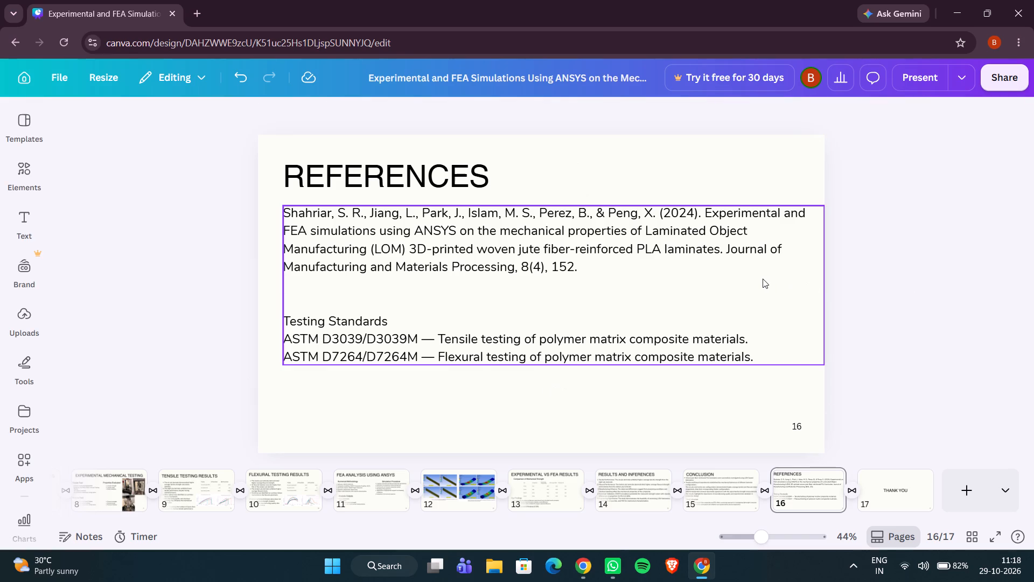
{"action": "left_click_drag", "start_coordinate": [763, 279], "coordinate": [749, 282]}
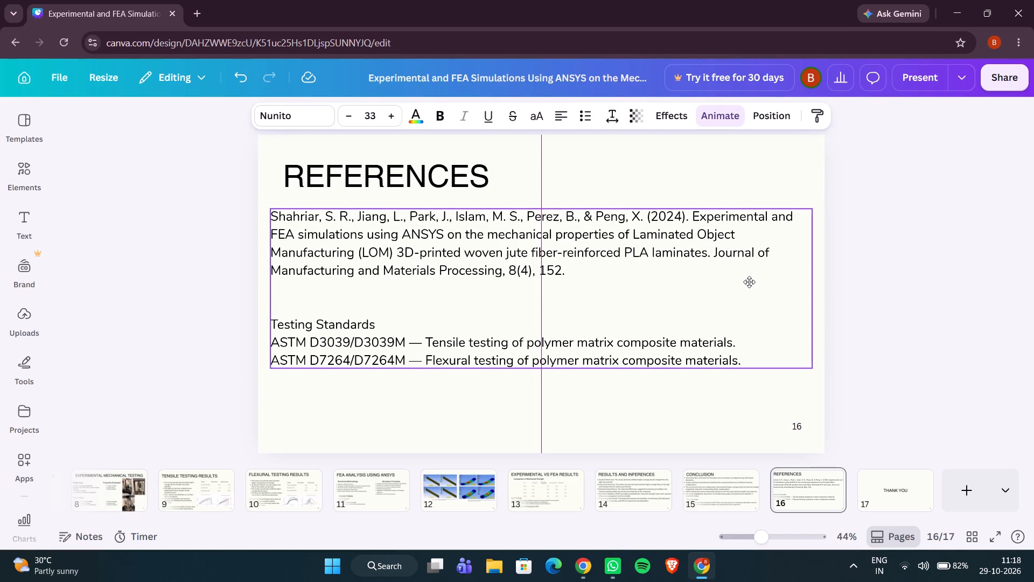
{"action": "left_click_drag", "start_coordinate": [749, 282], "coordinate": [749, 283]}
{"action": "left_click", "coordinate": [945, 330]}
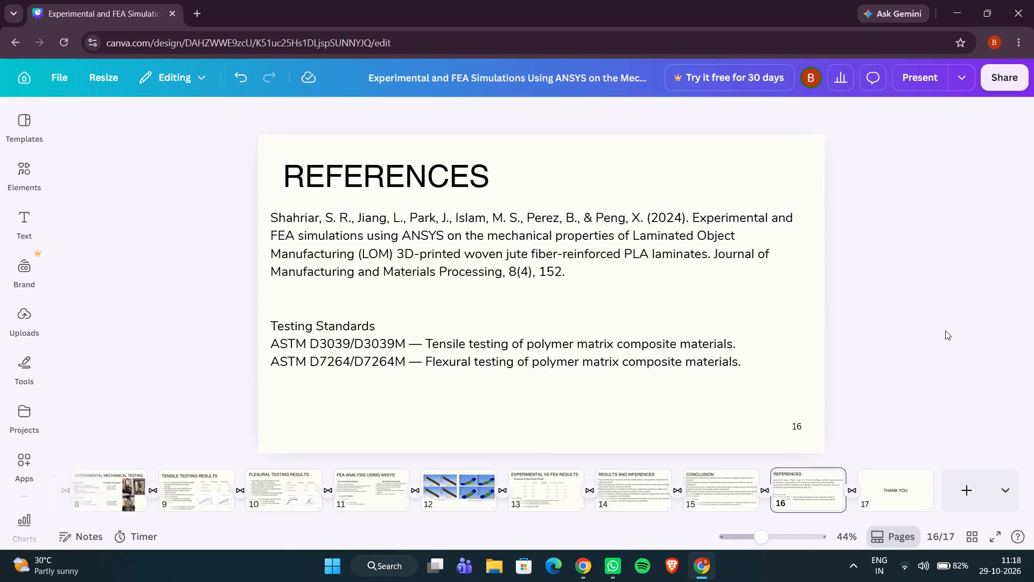
Review the slides backwards from Conclusion through Experimental vs FEA Results and the testing results to Experimental Mechanical Testing.
{"action": "key", "text": "Left"}
{"action": "key", "text": "Left"}
{"action": "key", "text": "Left"}
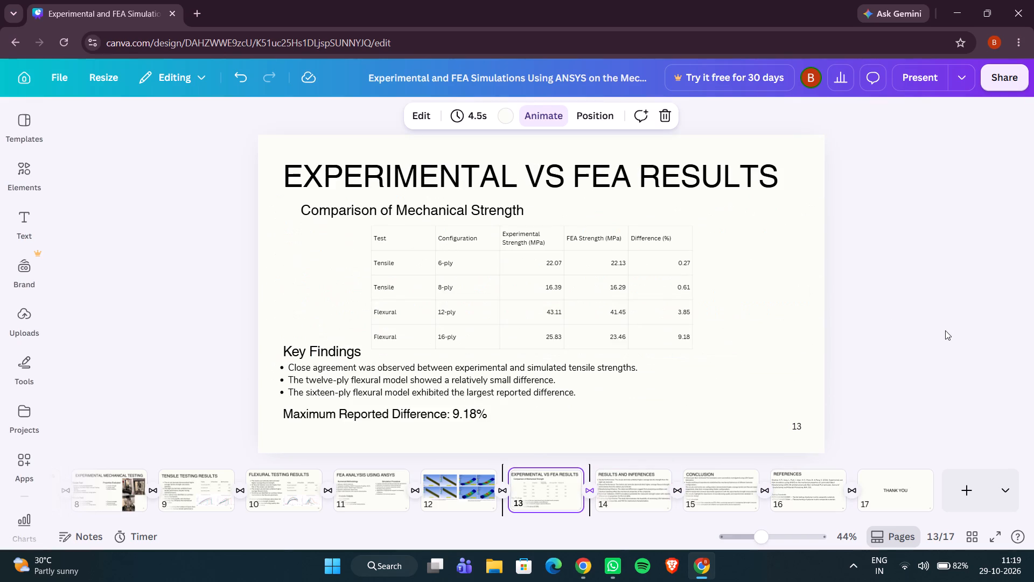
{"action": "key", "text": "Left"}
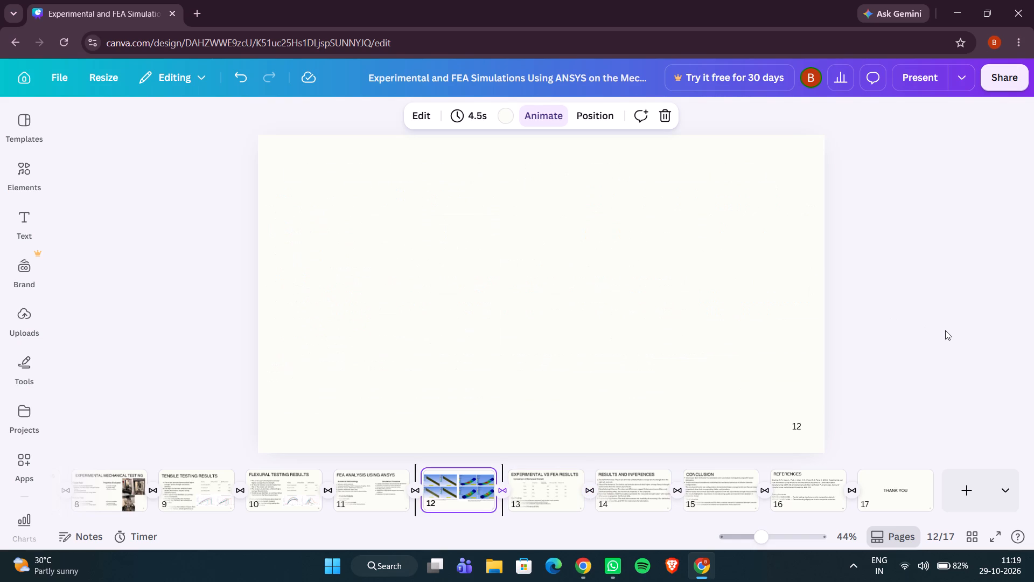
{"action": "key", "text": "Right"}
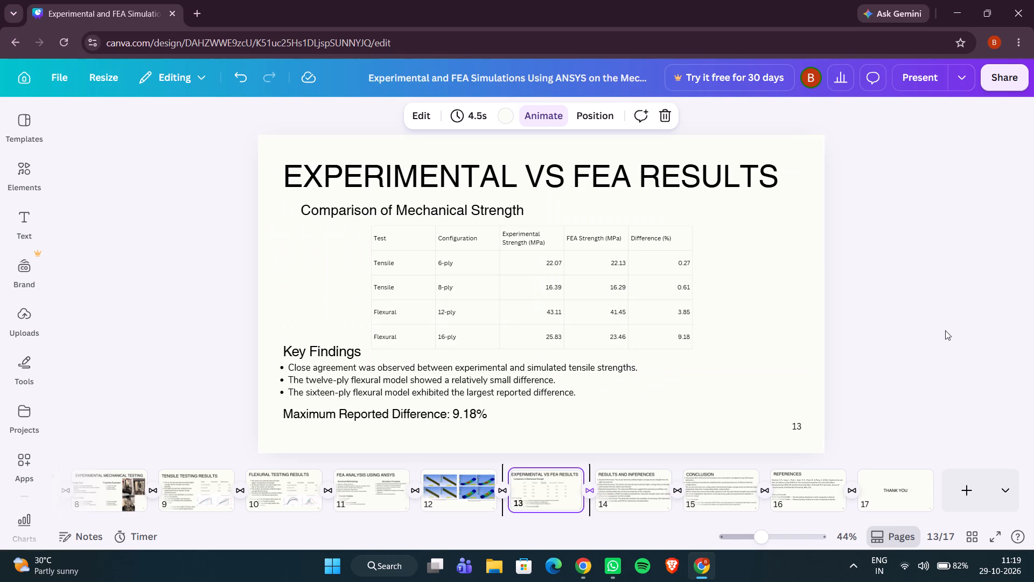
{"action": "left_click", "coordinate": [682, 332]}
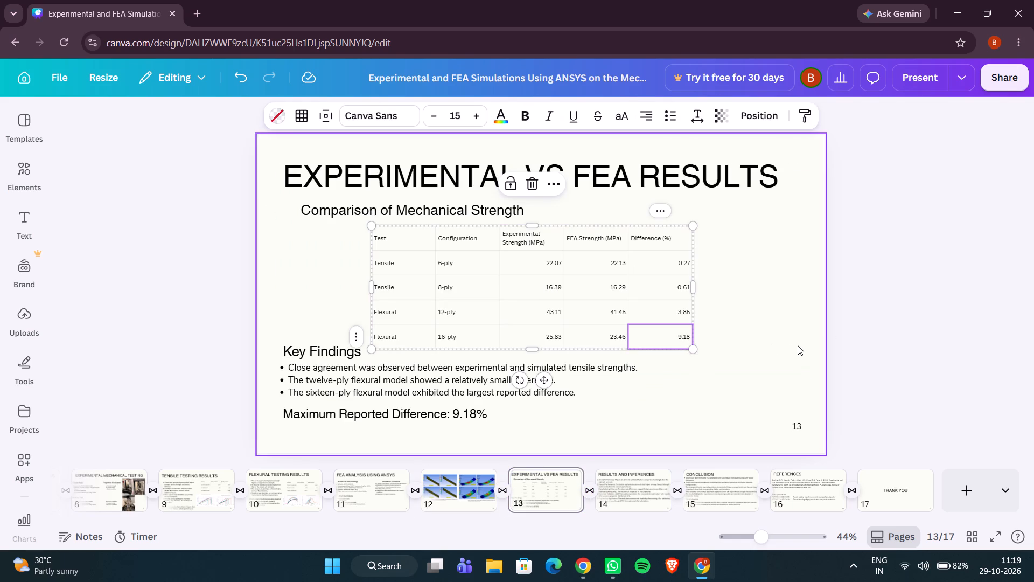
{"action": "left_click", "coordinate": [800, 343]}
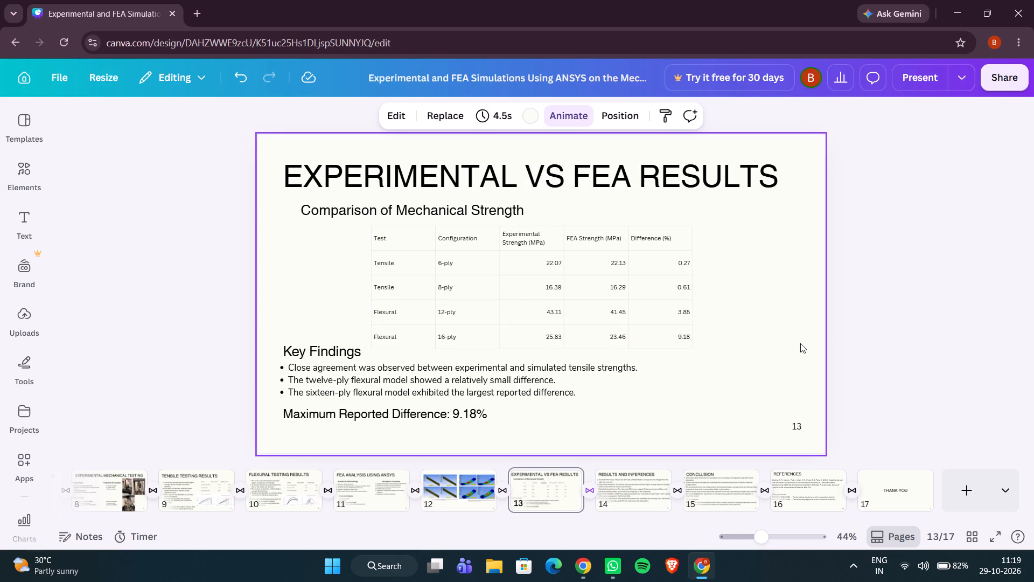
{"action": "key", "text": "Left"}
{"action": "key", "text": "Left"}
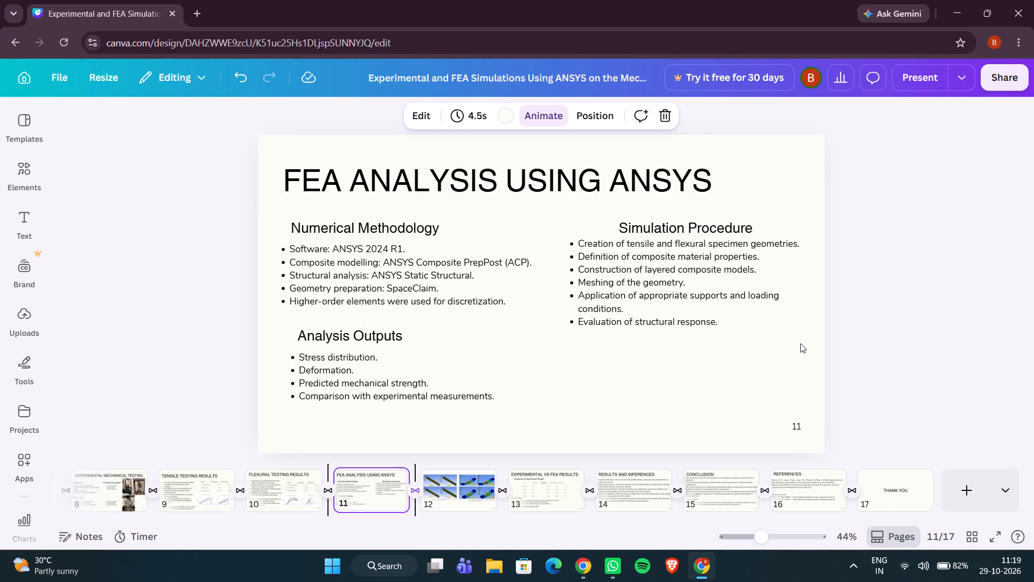
{"action": "key", "text": "Left"}
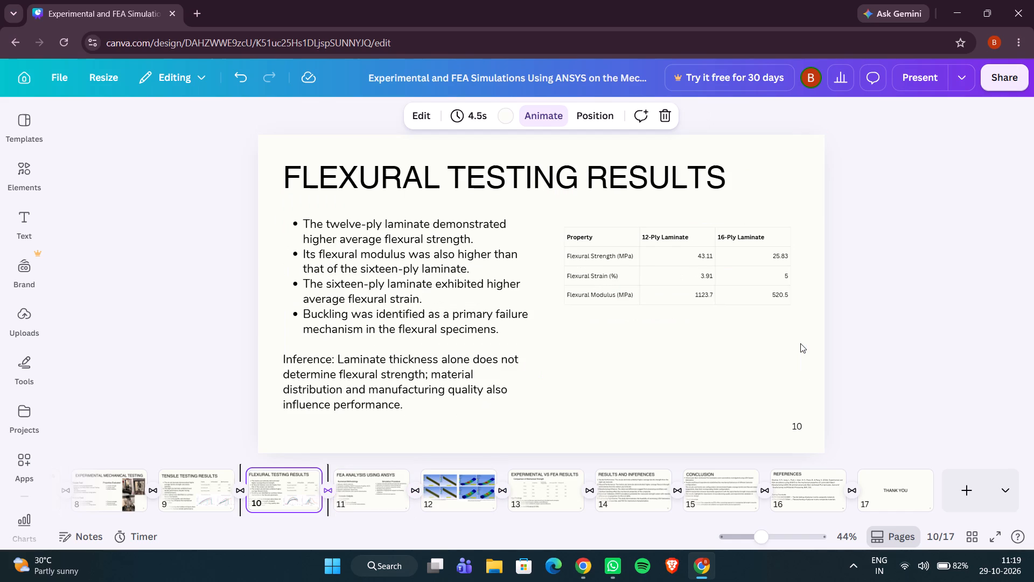
{"action": "key", "text": "Right"}
{"action": "key", "text": "Left"}
{"action": "key", "text": "Left"}
{"action": "key", "text": "Left"}
{"action": "key", "text": "Left"}
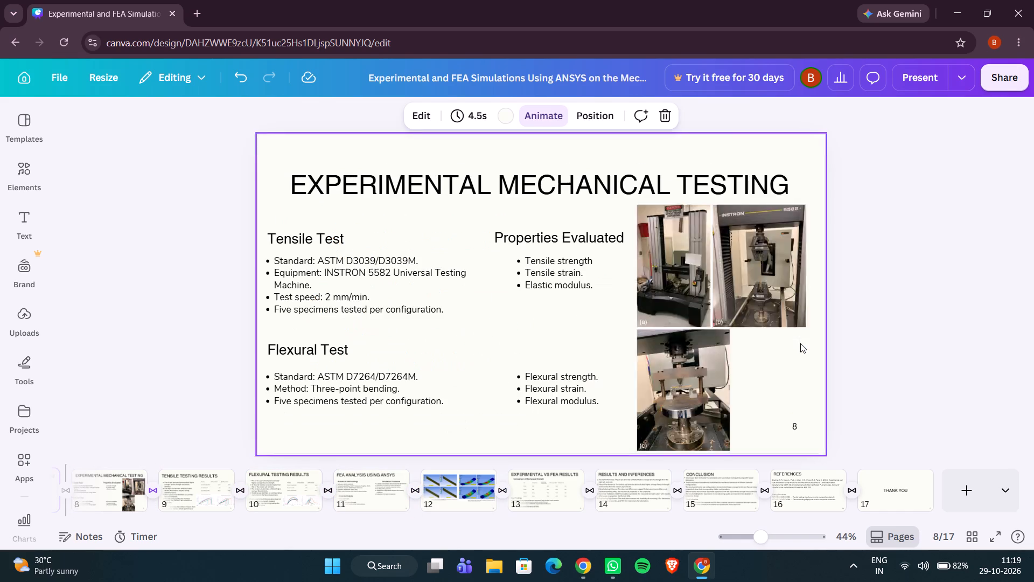
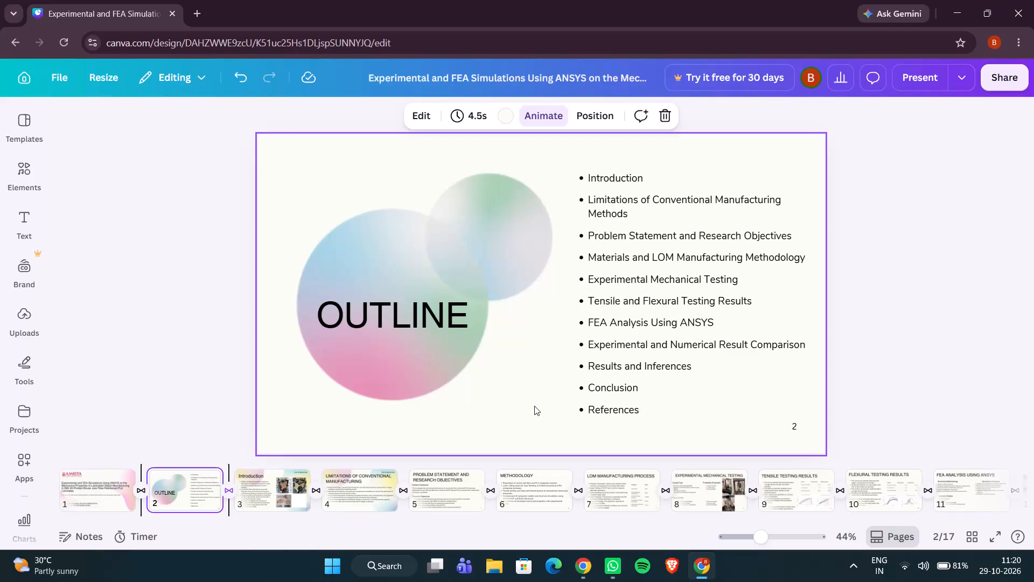
Review the slides from Outline to LOM Manufacturing Process, including the process parameter table beside the bullet text.
{"action": "key", "text": "Insert"}
{"action": "key", "text": "Right"}
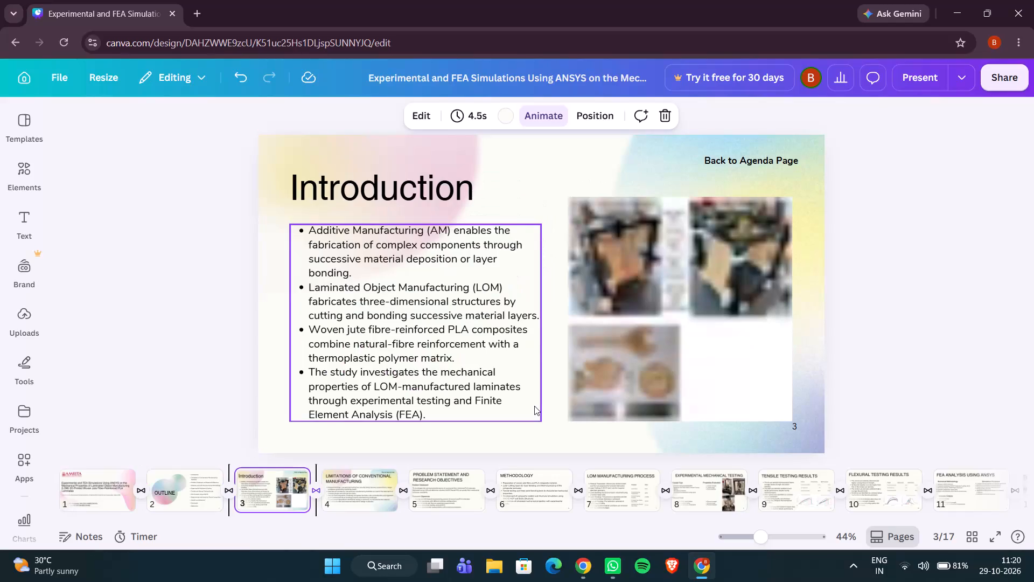
{"action": "key", "text": "Right"}
{"action": "key", "text": "Right"}
{"action": "key", "text": "Right"}
{"action": "key", "text": "Right"}
{"action": "key", "text": "Left"}
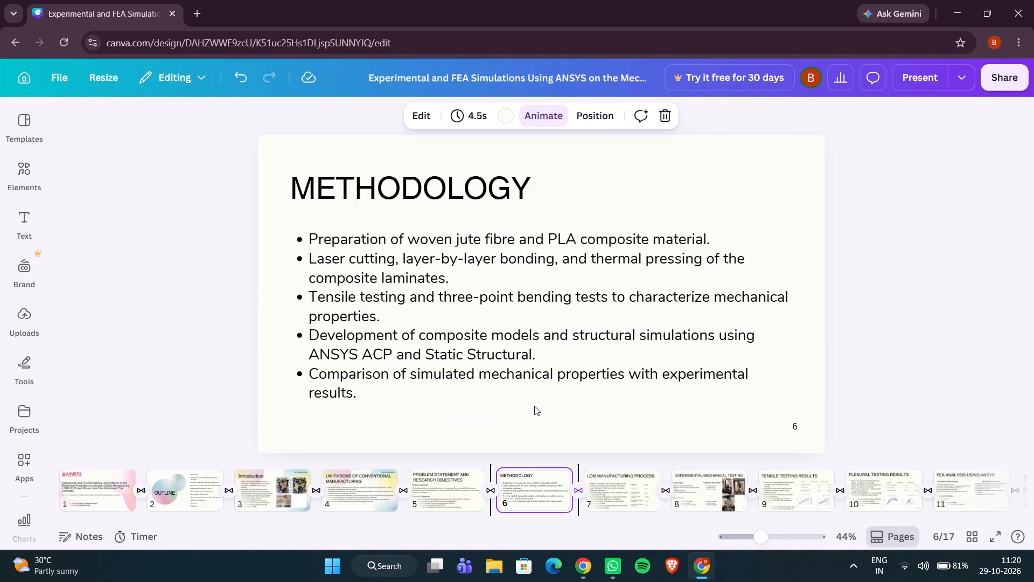
{"action": "key", "text": "Left"}
{"action": "key", "text": "Left"}
{"action": "key", "text": "Right"}
{"action": "key", "text": "Right"}
{"action": "key", "text": "Right"}
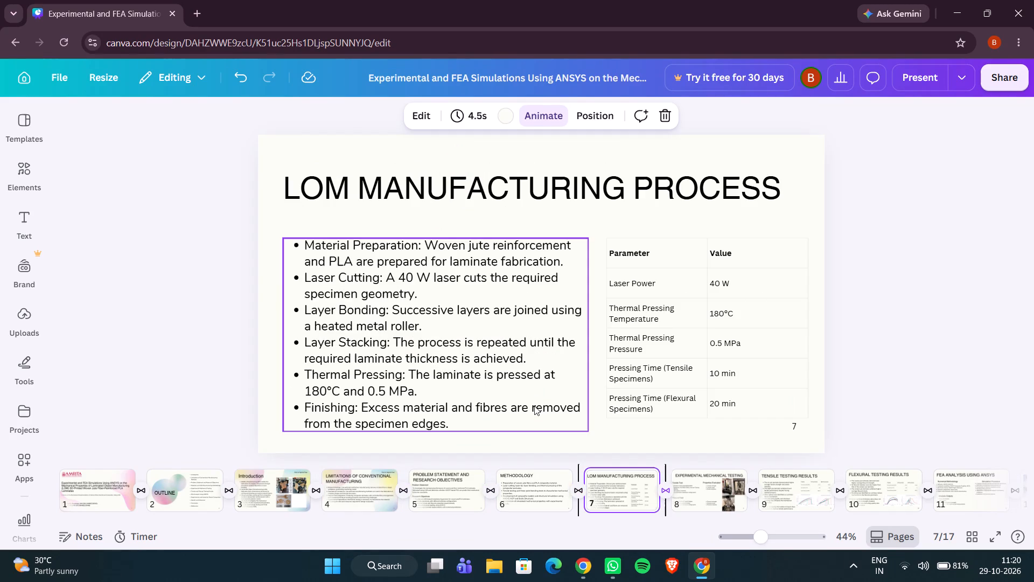
{"action": "left_click", "coordinate": [669, 250]}
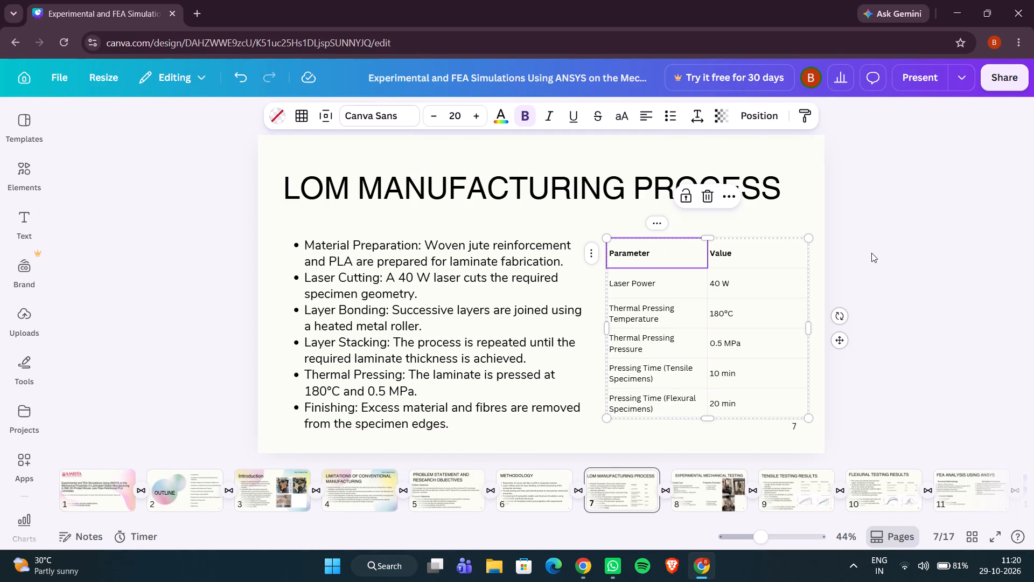
{"action": "left_click", "coordinate": [871, 253]}
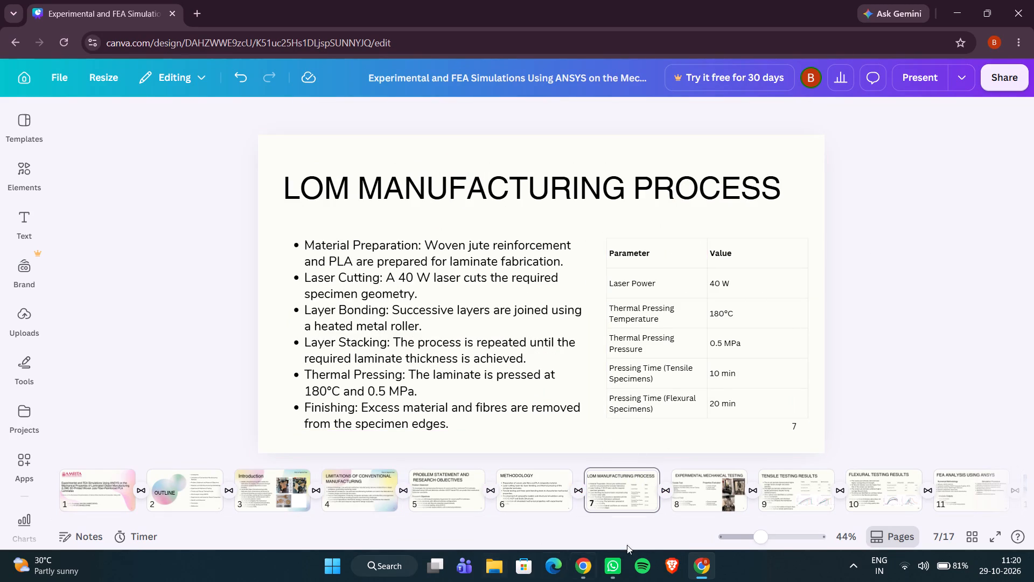
Switch to the ChatGPT conversation Research PPT Content in the other Chrome window.
{"action": "left_click", "coordinate": [584, 581]}
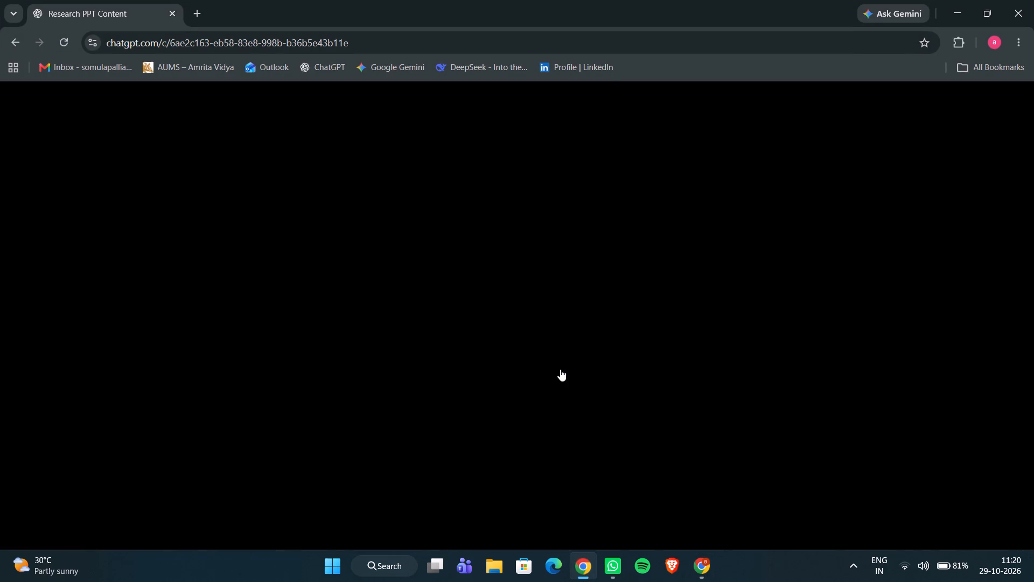
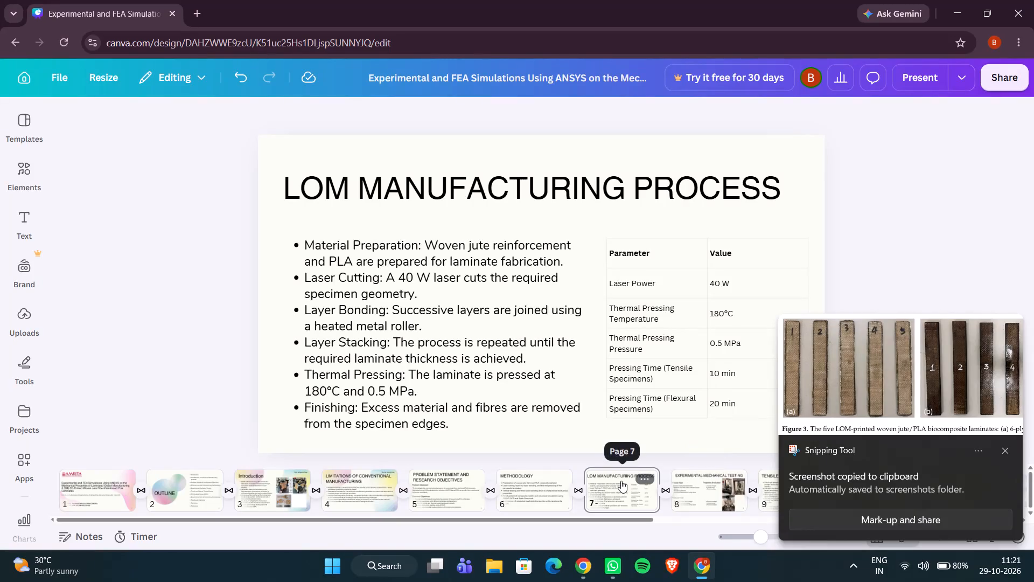
Duplicate the LOM Manufacturing Process slide, page 7.
{"action": "right_click", "coordinate": [621, 481]}
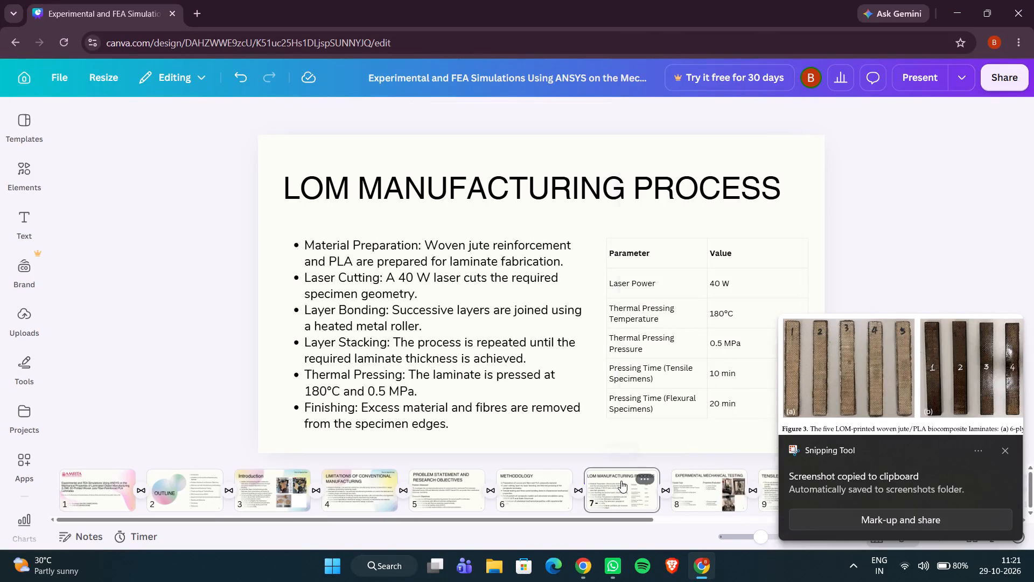
{"action": "left_click", "coordinate": [692, 202]}
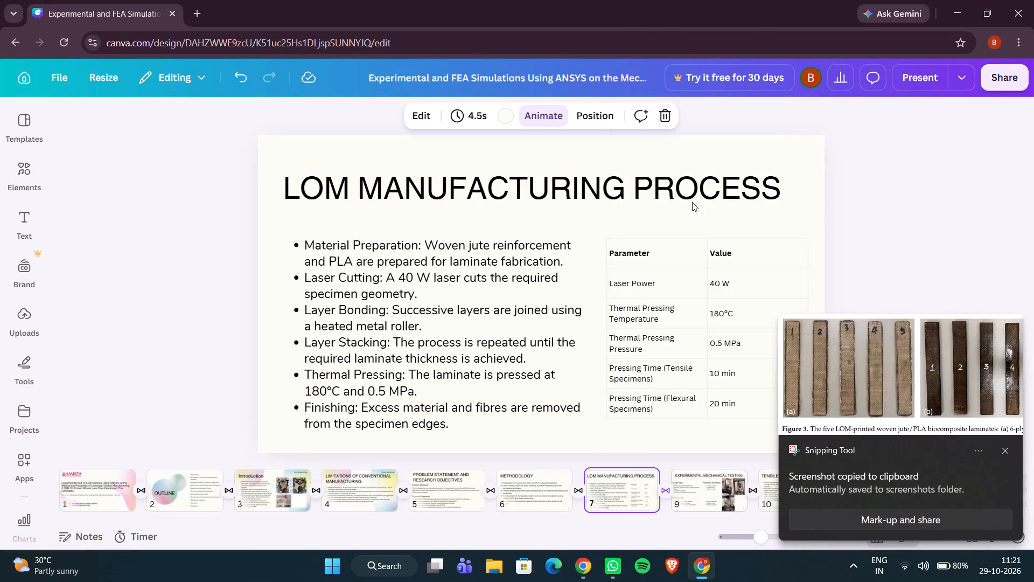
Delete the bulleted text and the parameter table from the duplicated LOM Manufacturing Process slide, keeping its title.
{"action": "left_click_drag", "start_coordinate": [652, 446], "coordinate": [536, 294]}
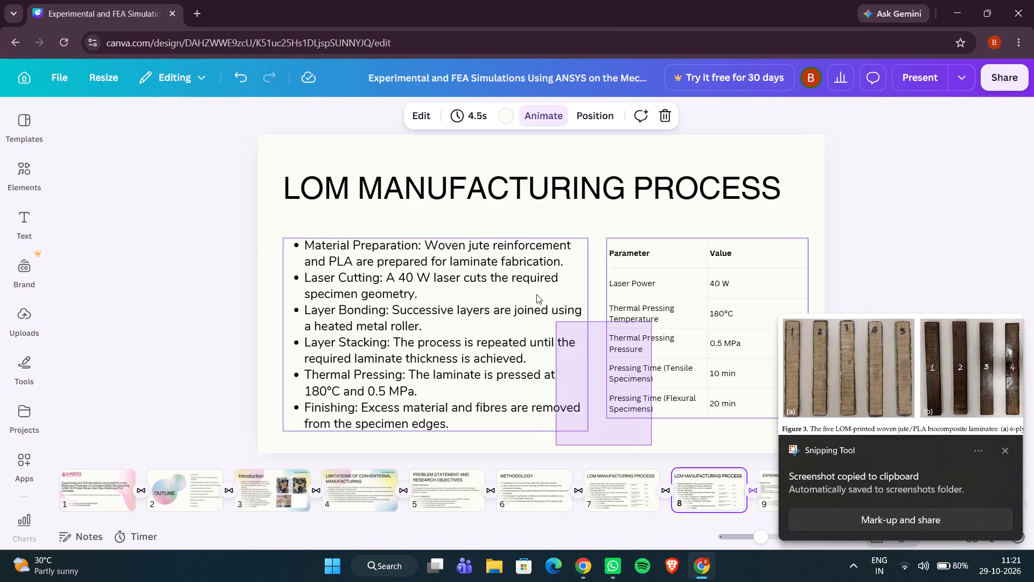
{"action": "left_click_drag", "start_coordinate": [536, 294], "coordinate": [413, 238]}
{"action": "key", "text": "Delete"}
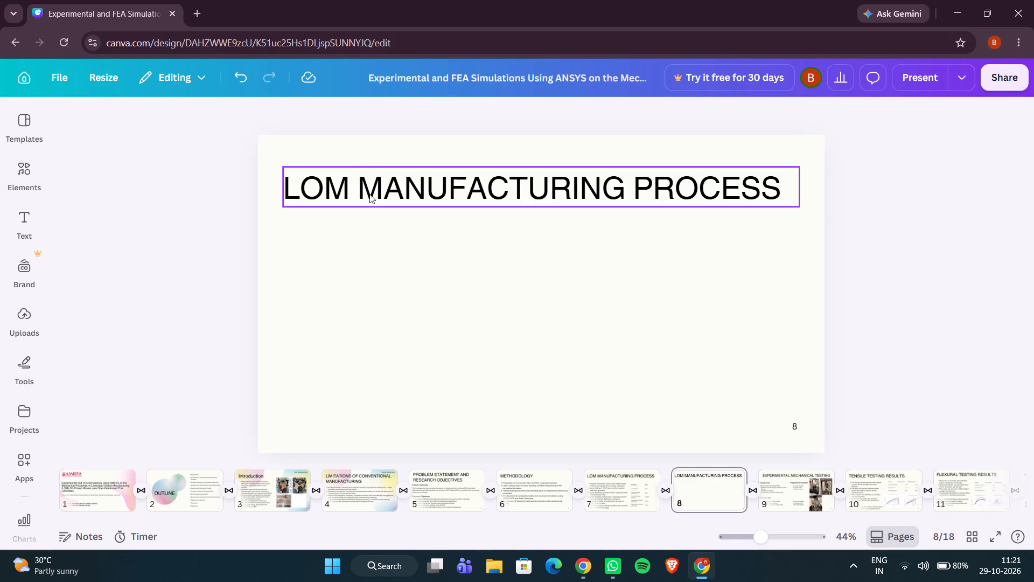
Paste the Figure 3 image of jute/PLA laminates onto page 8 and align its left edge with the LOM Manufacturing Process title.
{"action": "key", "text": "ctrl+v"}
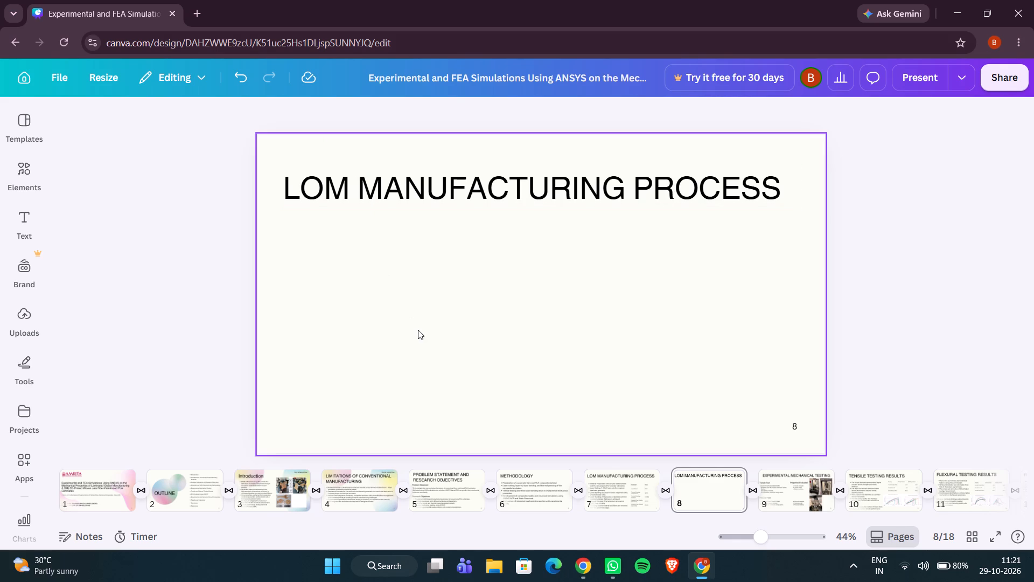
{"action": "left_click_drag", "start_coordinate": [523, 328], "coordinate": [499, 328]}
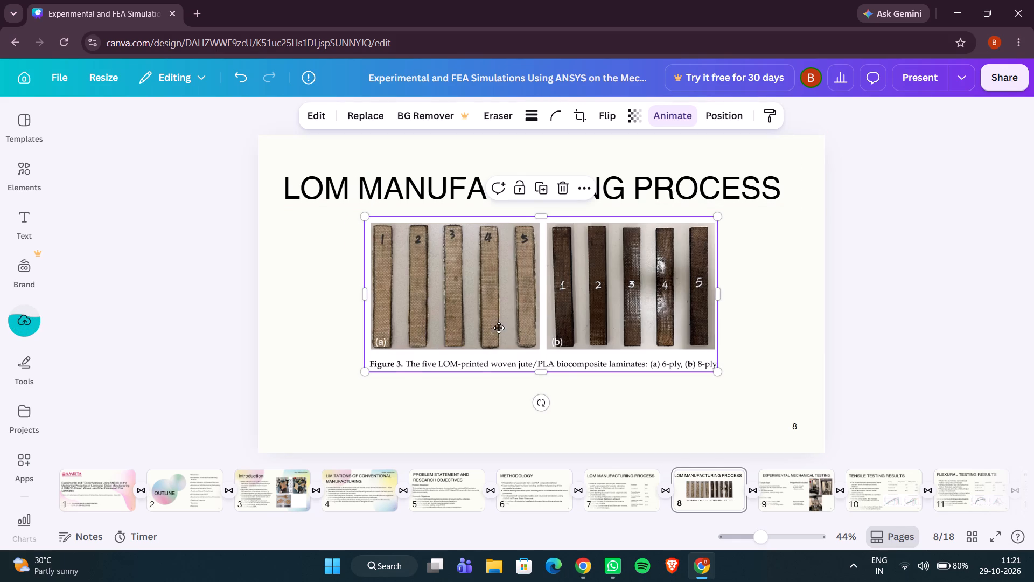
{"action": "left_click_drag", "start_coordinate": [499, 328], "coordinate": [444, 327]}
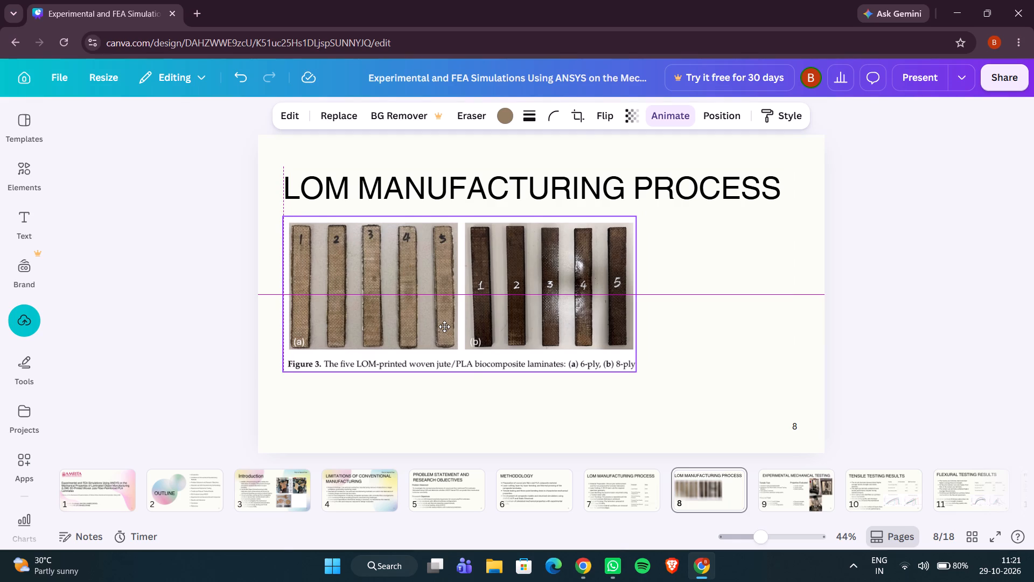
Shrink the Figure 3 laminate image on page 8 to roughly 60% of its width and place it below the title's right end.
{"action": "left_click_drag", "start_coordinate": [444, 327], "coordinate": [445, 331]}
{"action": "left_click_drag", "start_coordinate": [644, 373], "coordinate": [617, 368]}
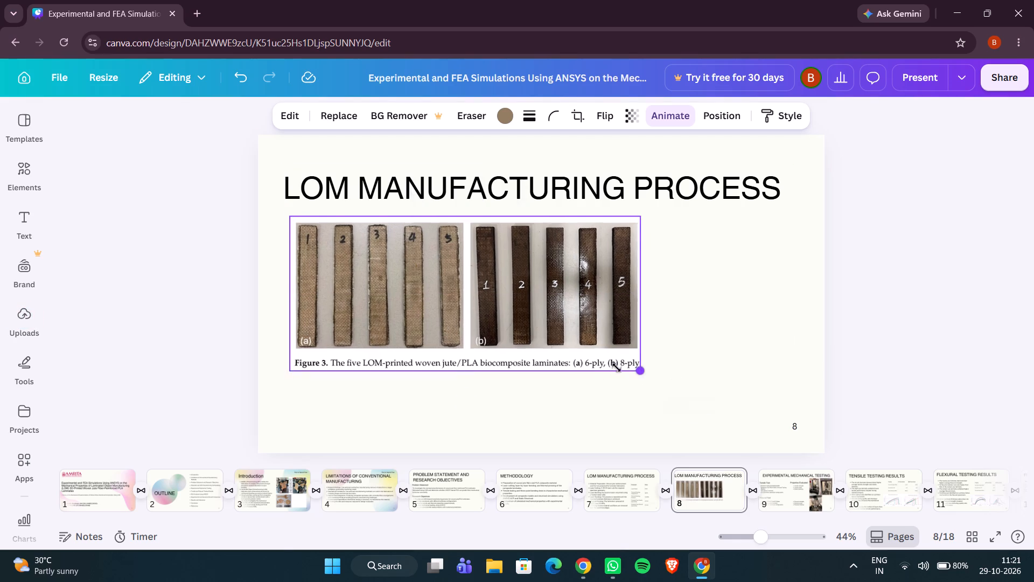
{"action": "left_click_drag", "start_coordinate": [617, 368], "coordinate": [480, 335]}
{"action": "left_click_drag", "start_coordinate": [430, 263], "coordinate": [429, 318]}
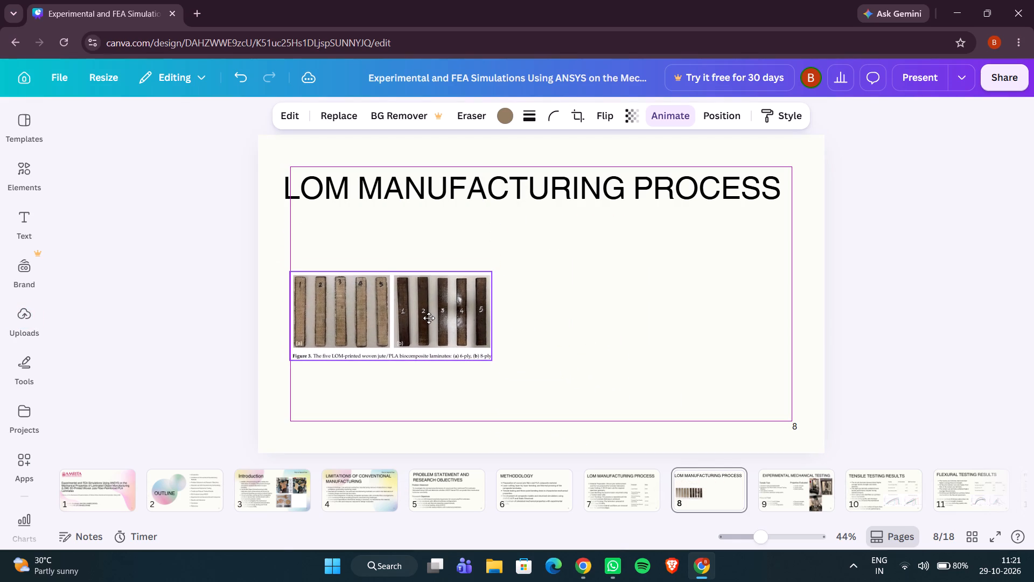
{"action": "left_click_drag", "start_coordinate": [429, 318], "coordinate": [429, 352]}
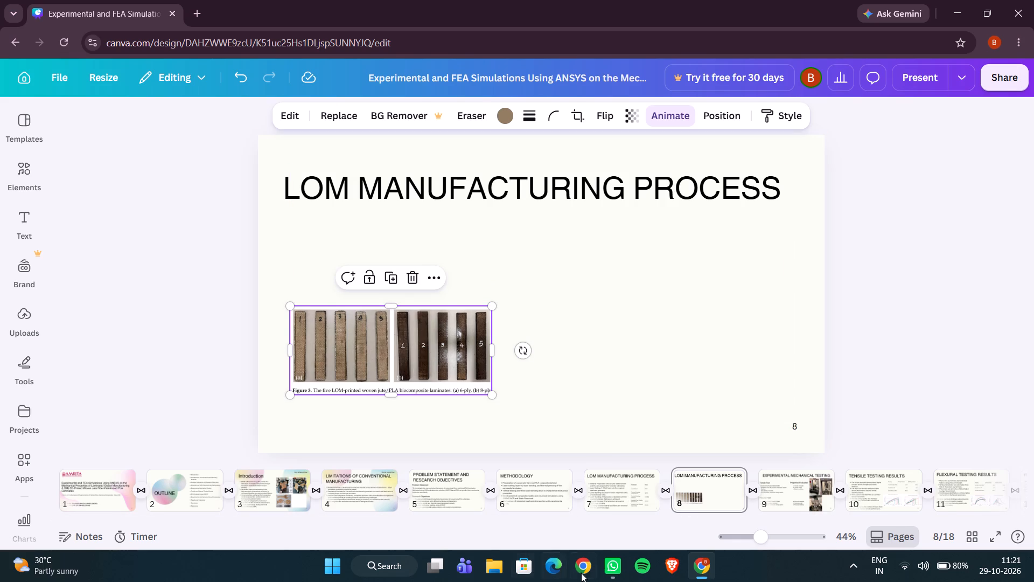
{"action": "left_click_drag", "start_coordinate": [422, 339], "coordinate": [430, 339]}
{"action": "left_click_drag", "start_coordinate": [430, 339], "coordinate": [699, 267]}
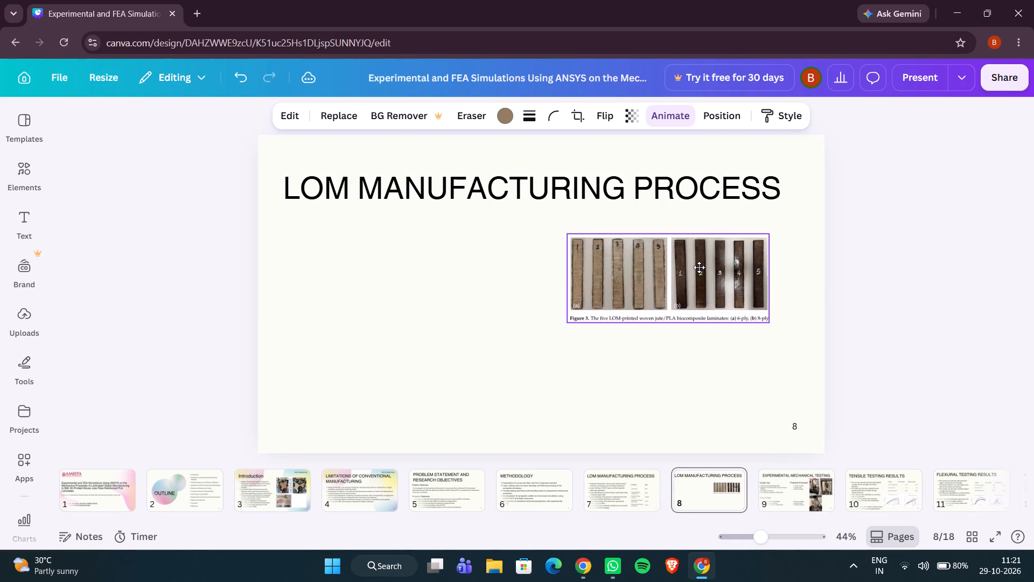
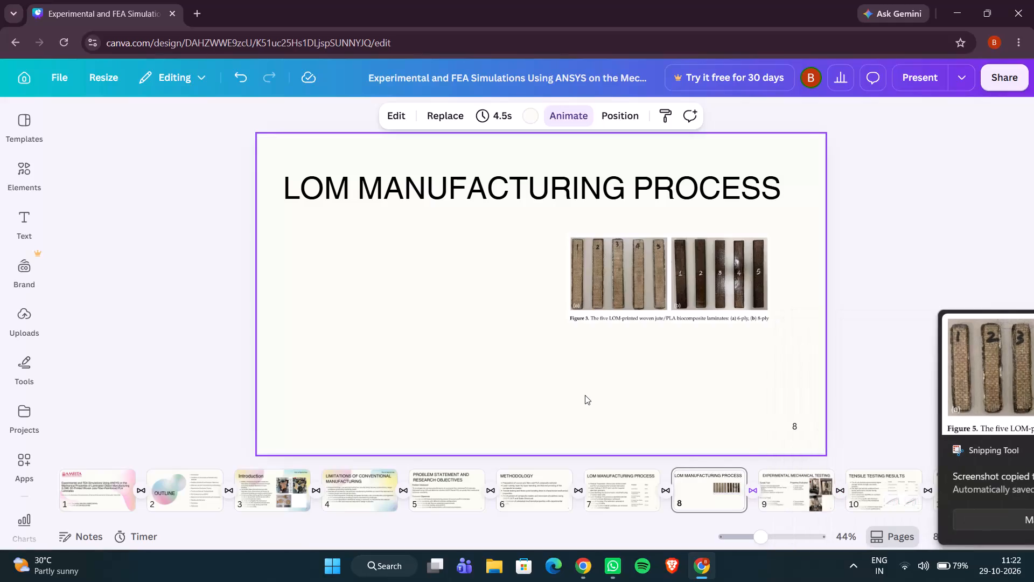
Paste the Figure 5 image of flexural test specimens onto page 8 and shrink it to about 616 by 226.
{"action": "key", "text": "ctrl+v"}
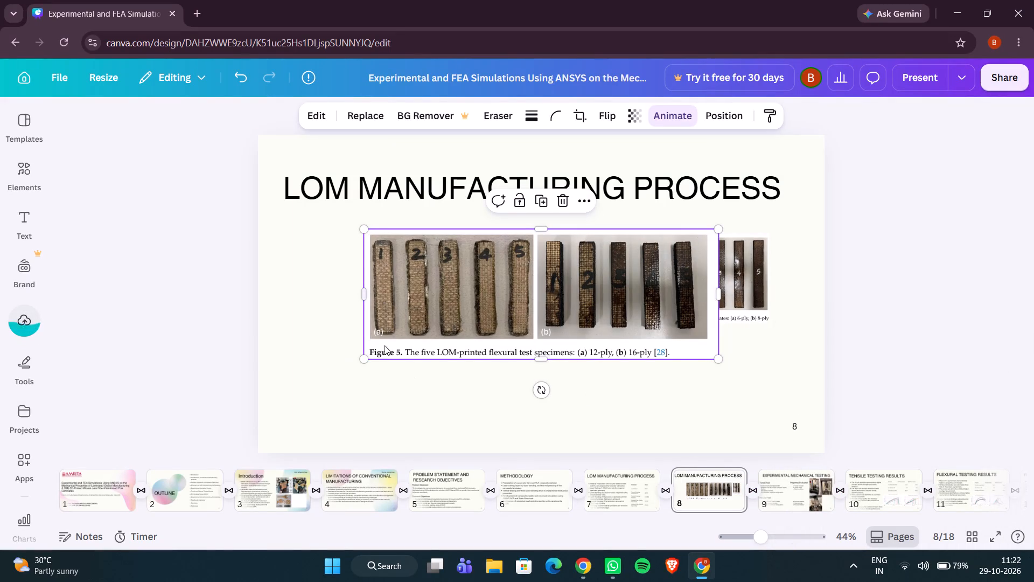
{"action": "left_click_drag", "start_coordinate": [471, 331], "coordinate": [528, 337]}
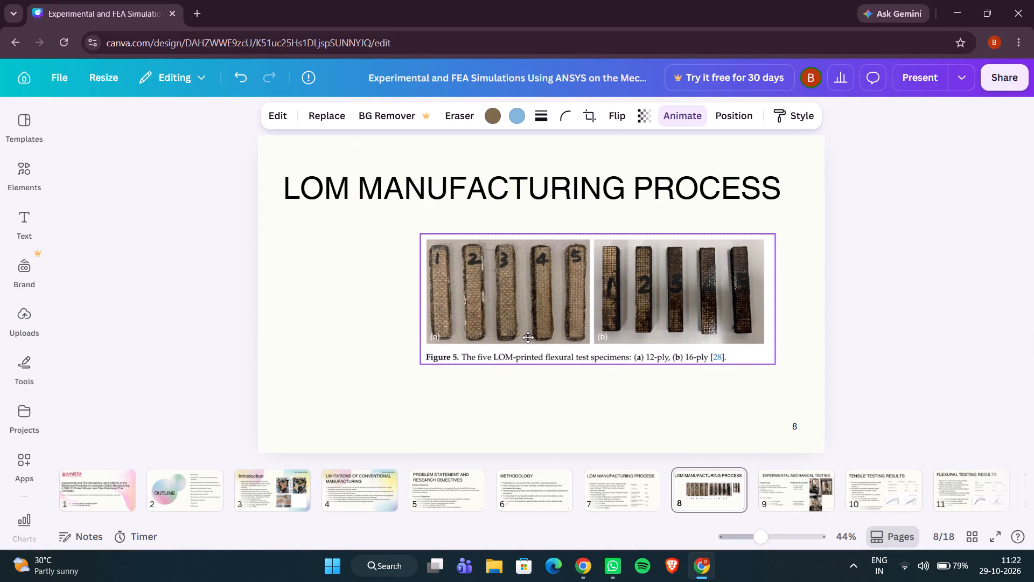
{"action": "left_click_drag", "start_coordinate": [528, 337], "coordinate": [525, 338]}
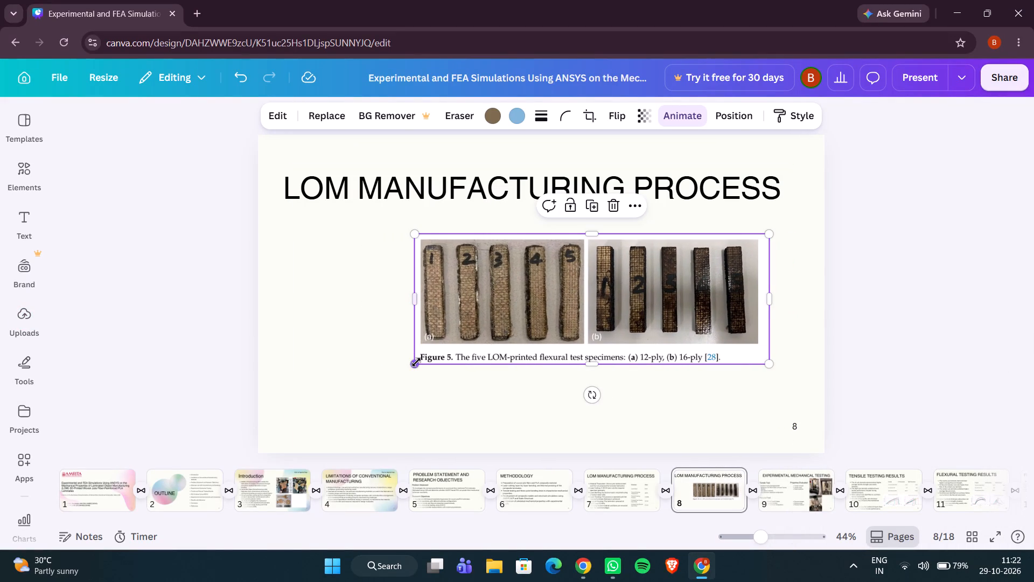
{"action": "left_click_drag", "start_coordinate": [416, 362], "coordinate": [593, 317]}
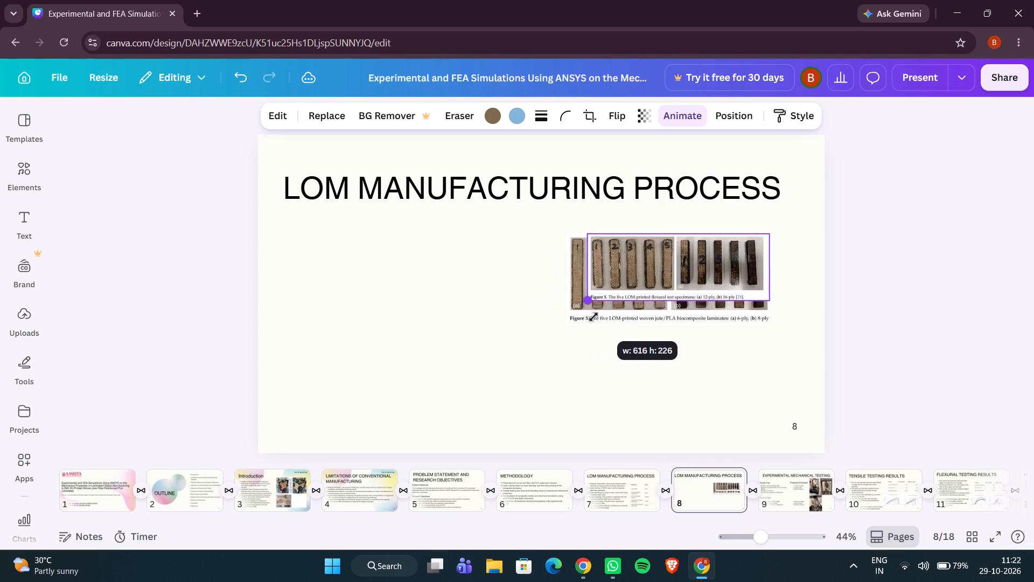
Enlarge the Figure 5 flexural specimens image to about 685 × 251 and place it below the Figure 3 image with side edges aligned.
{"action": "left_click_drag", "start_coordinate": [593, 317], "coordinate": [571, 328]}
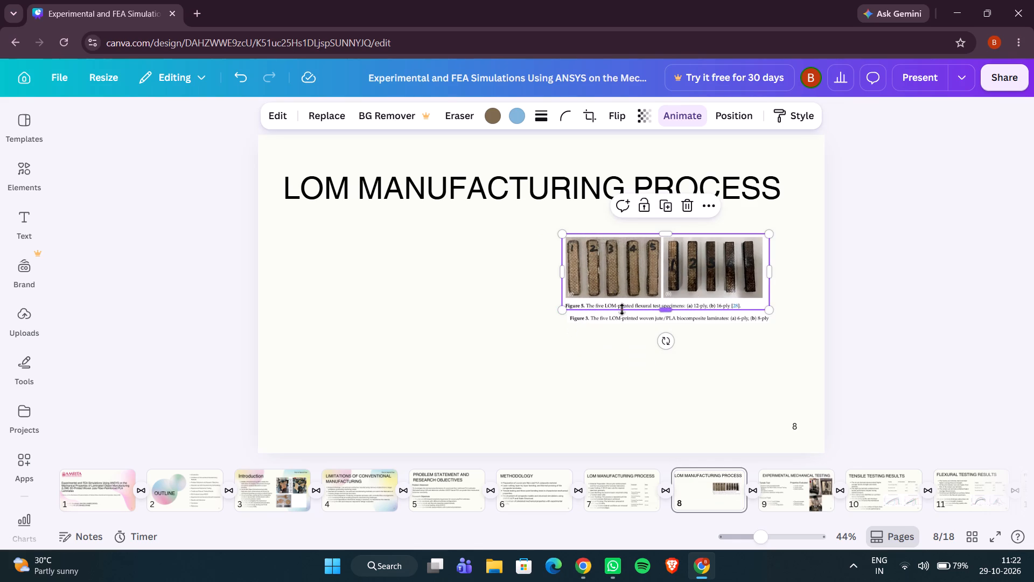
{"action": "left_click", "coordinate": [662, 310]}
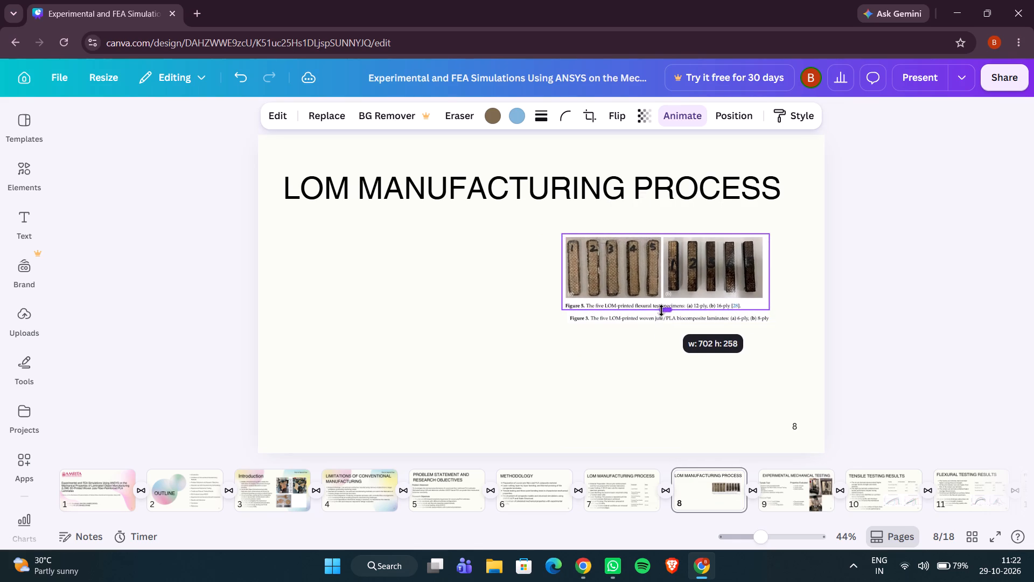
{"action": "left_click_drag", "start_coordinate": [559, 310], "coordinate": [567, 321]}
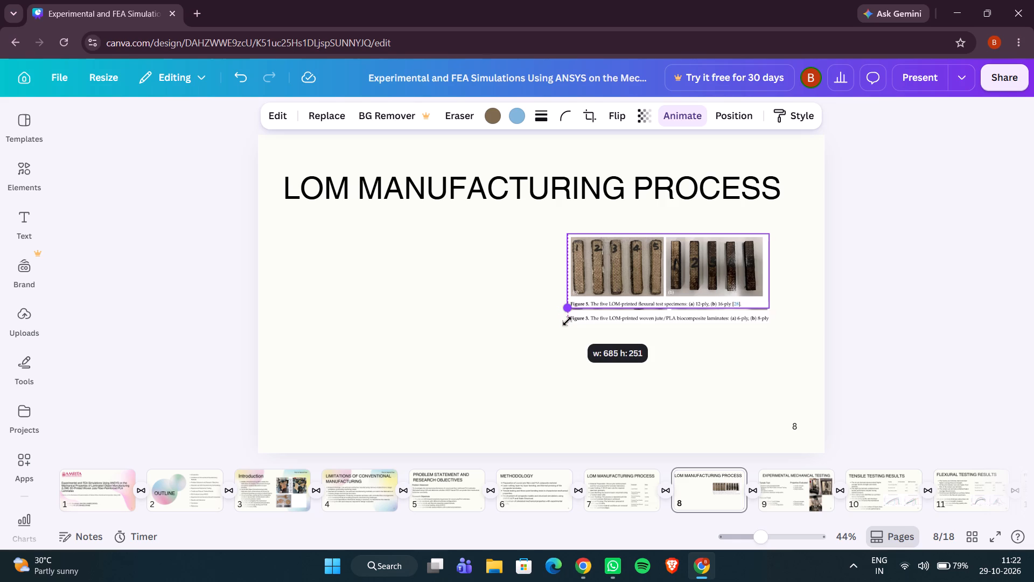
{"action": "left_click_drag", "start_coordinate": [567, 321], "coordinate": [565, 320]}
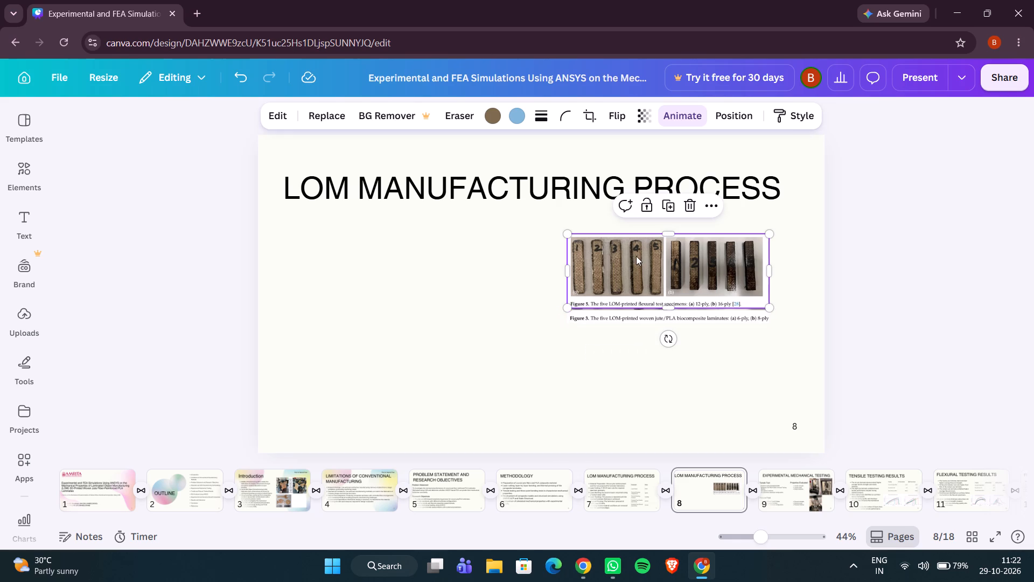
{"action": "left_click_drag", "start_coordinate": [637, 257], "coordinate": [638, 360]}
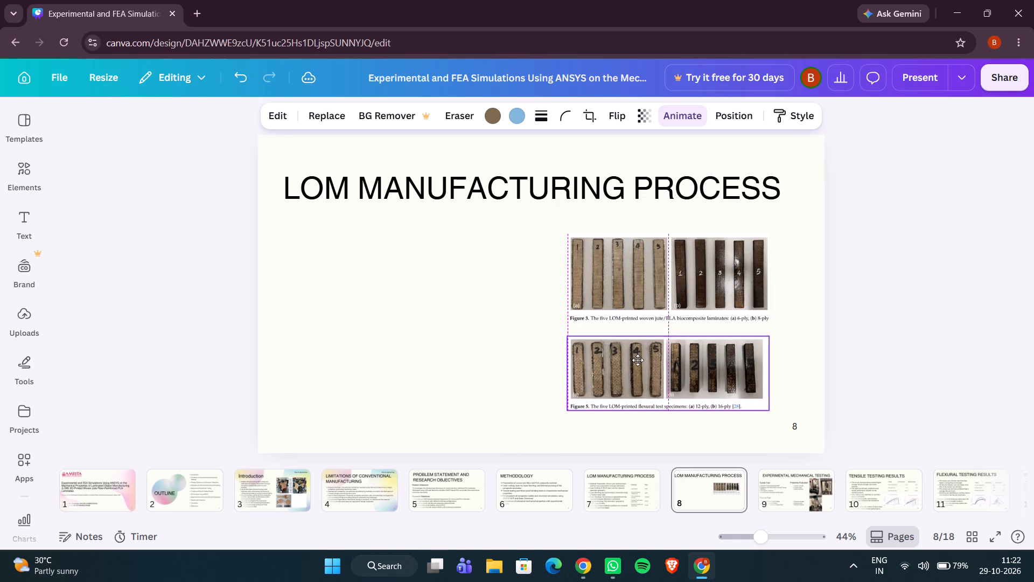
{"action": "left_click_drag", "start_coordinate": [638, 360], "coordinate": [638, 361]}
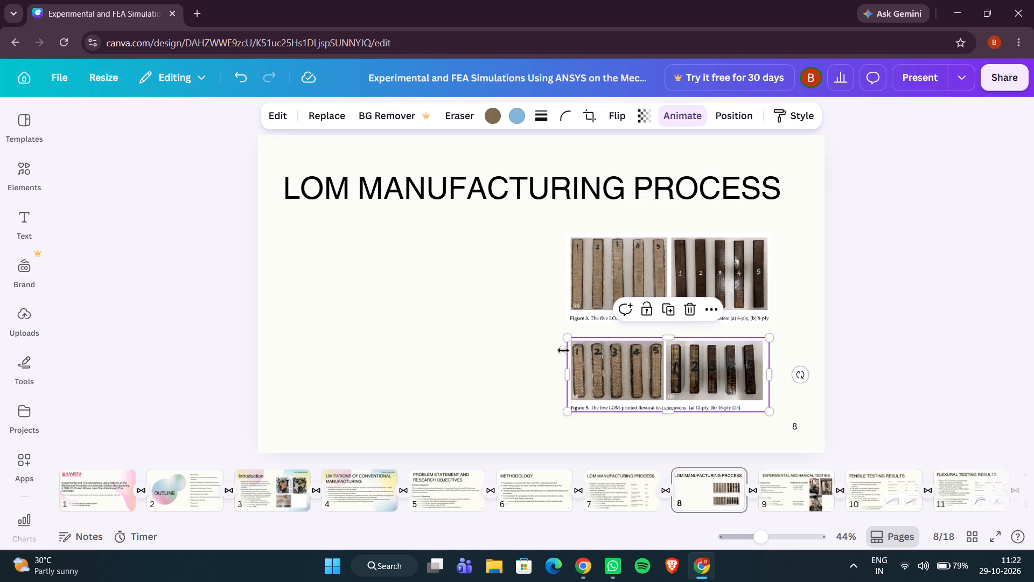
{"action": "left_click", "coordinate": [494, 351]}
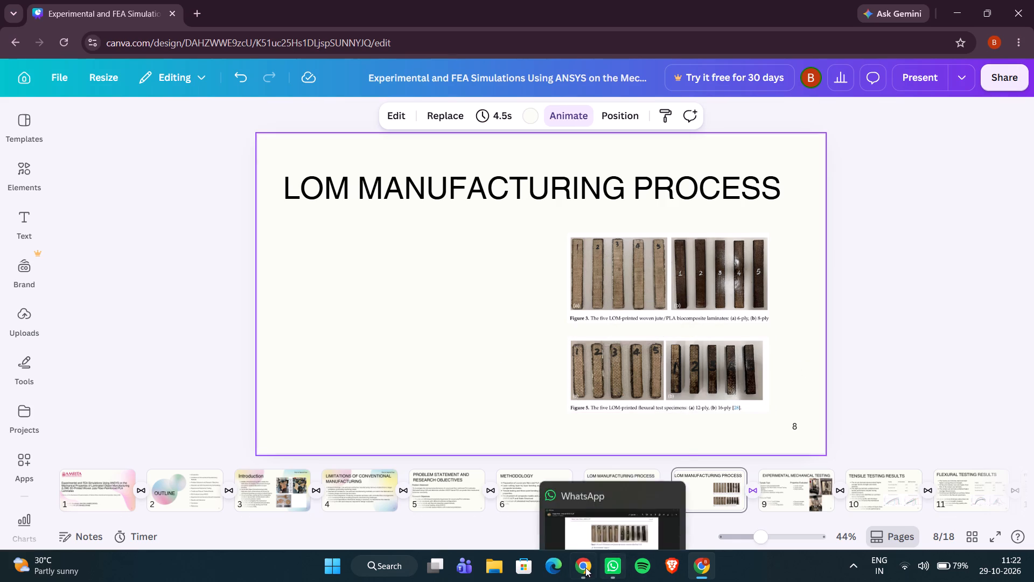
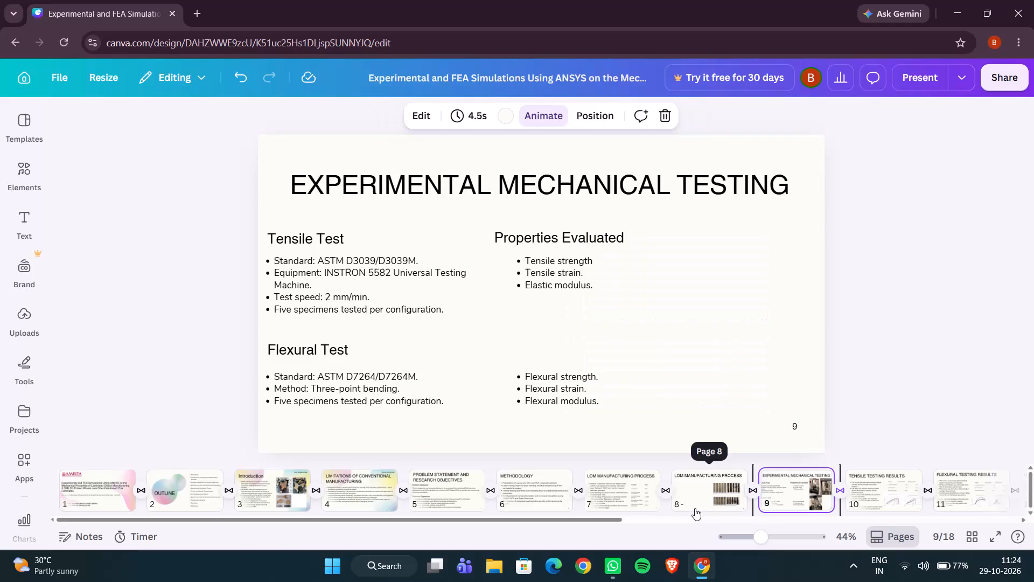
Review the pages from experimental mechanical testing through the experimental versus FEA comparison, returning to the page 13 simulation figures.
{"action": "key", "text": "Right"}
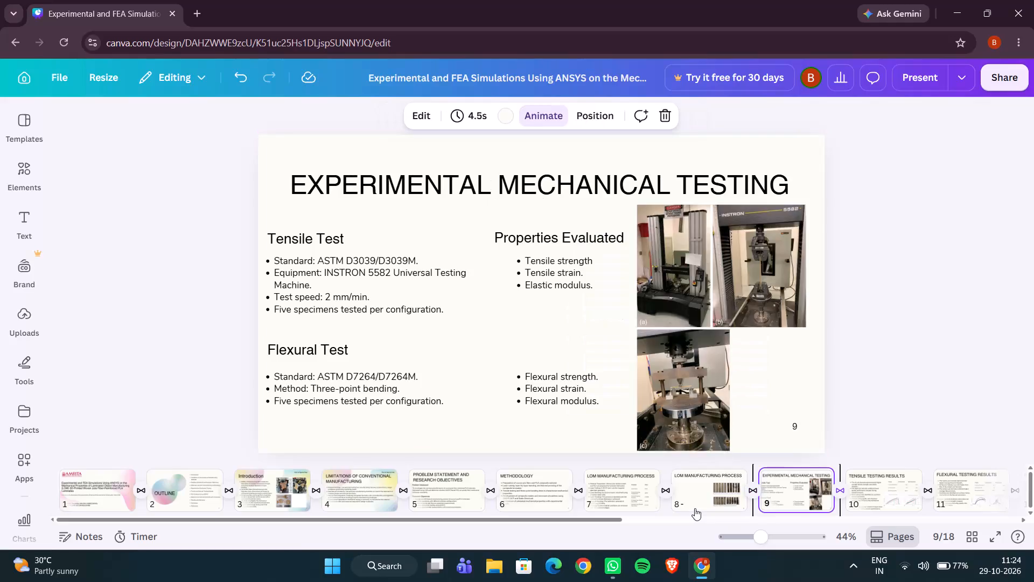
{"action": "key", "text": "Right"}
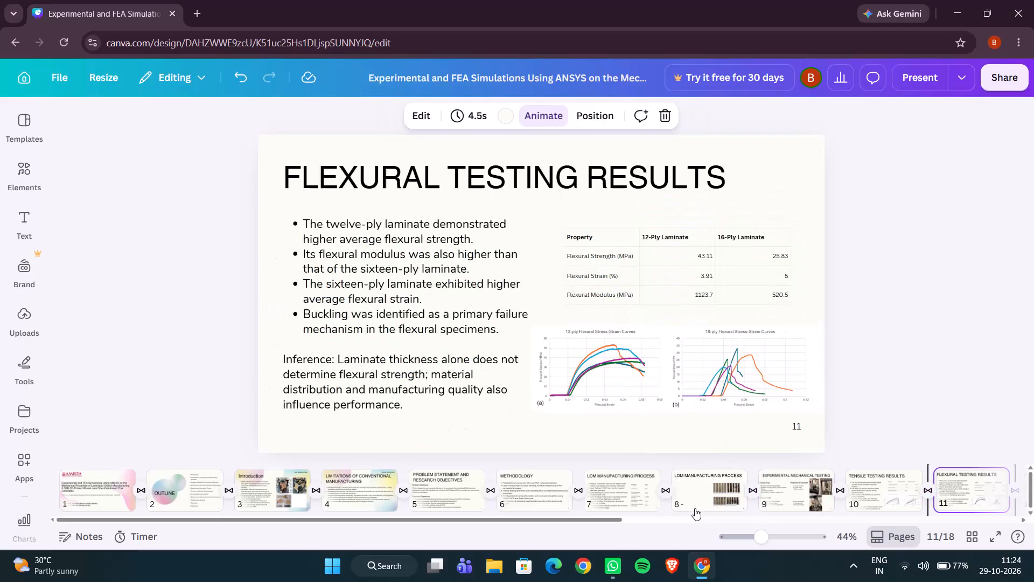
{"action": "key", "text": "Right"}
{"action": "key", "text": "Right"}
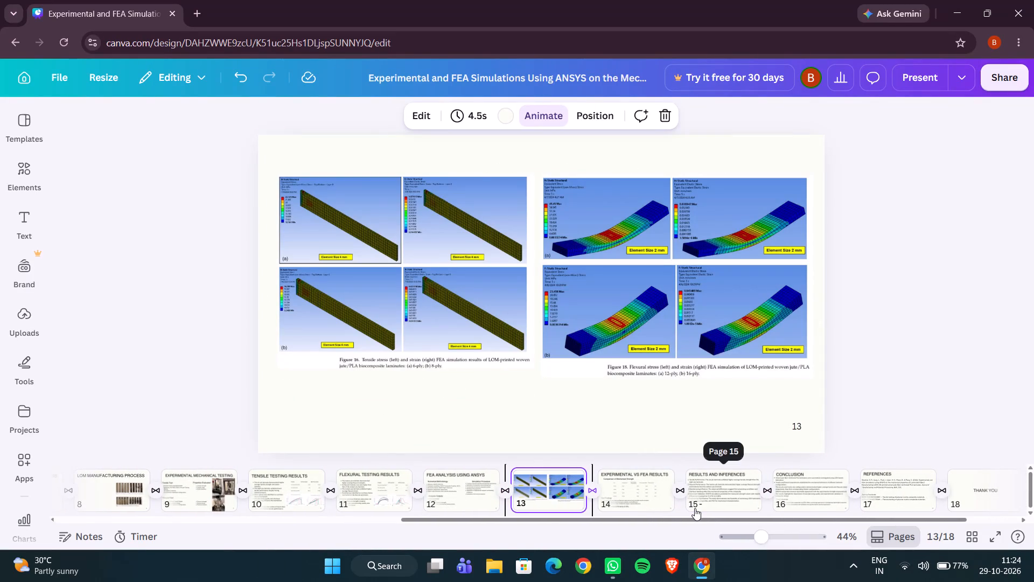
{"action": "key", "text": "Left"}
{"action": "key", "text": "Right"}
{"action": "key", "text": "Right"}
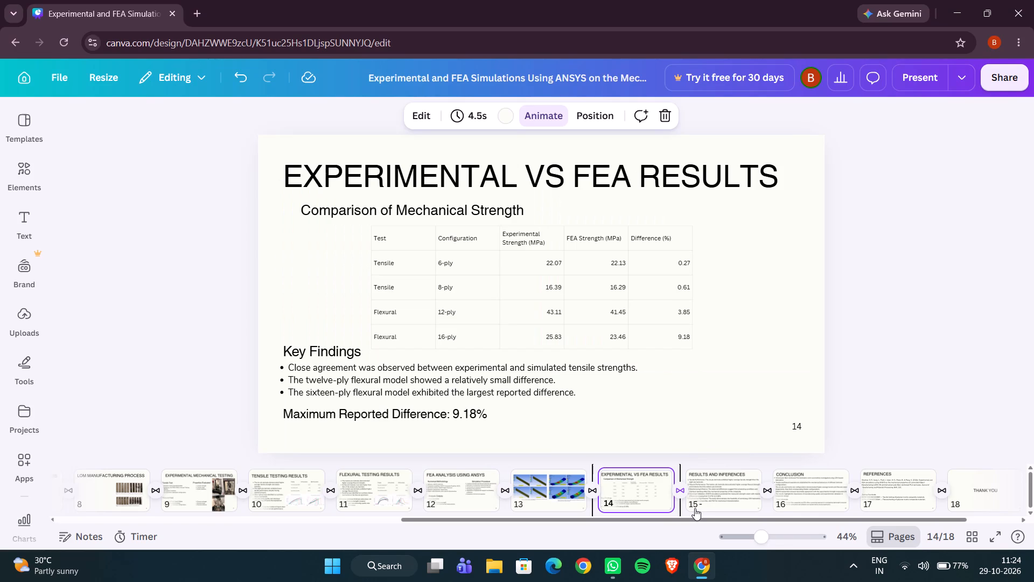
{"action": "key", "text": "Left"}
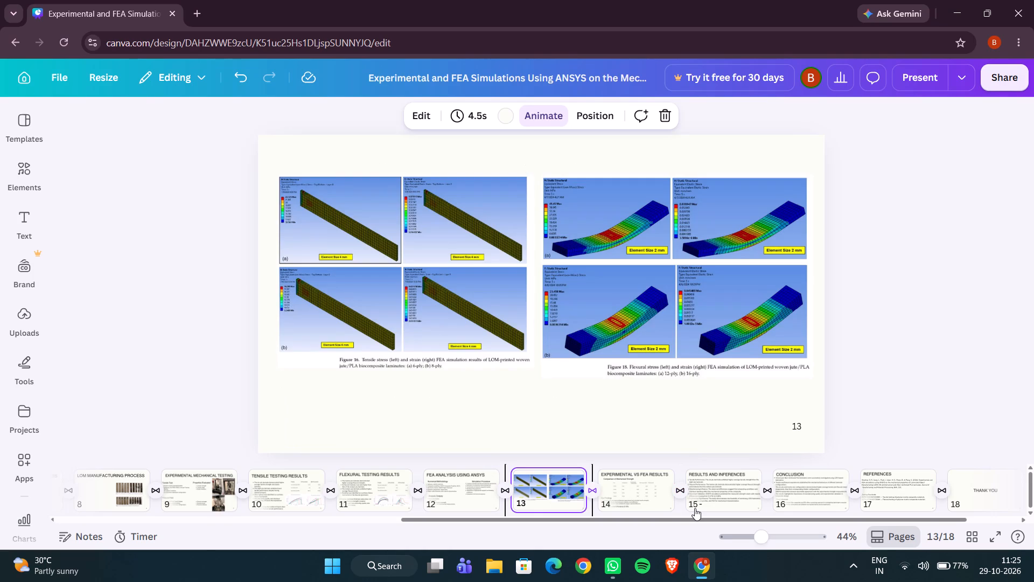
Shrink the Figure 16 tensile FEA image on page 13 to roughly two-thirds size and place it in the slide's upper-left area.
{"action": "left_click", "coordinate": [514, 323]}
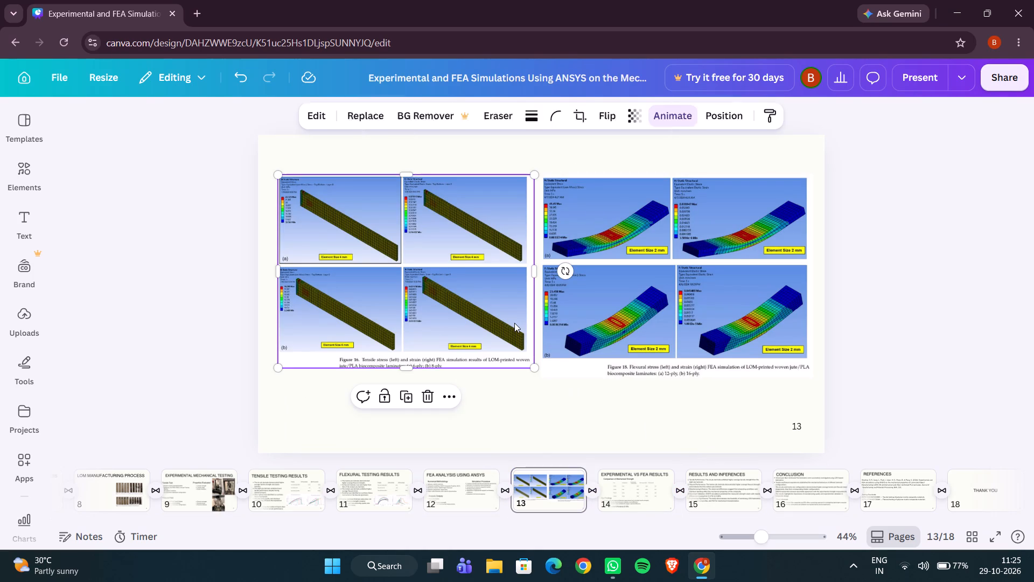
{"action": "left_click_drag", "start_coordinate": [533, 368], "coordinate": [476, 293]}
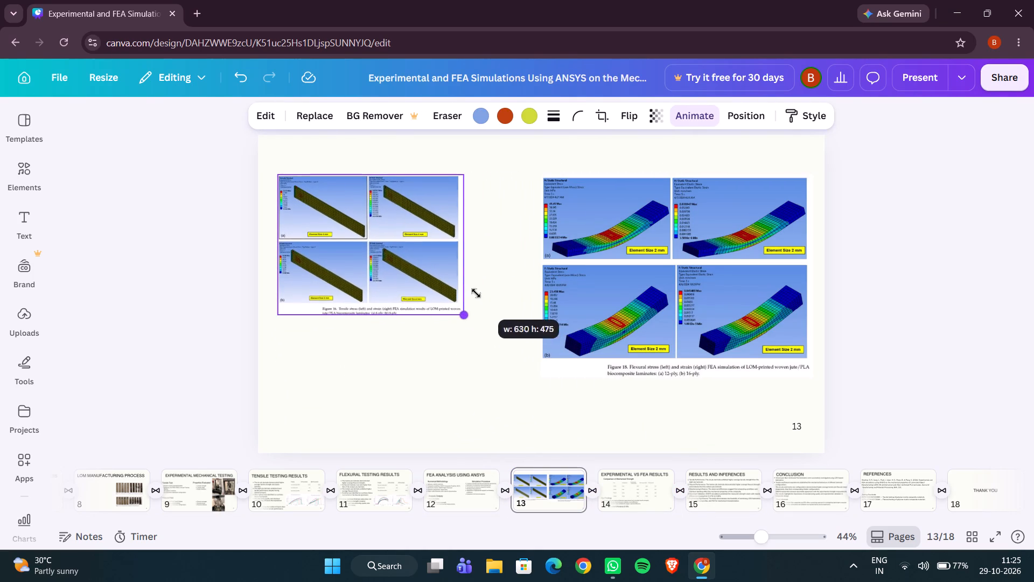
{"action": "left_click_drag", "start_coordinate": [476, 293], "coordinate": [469, 279]}
{"action": "left_click_drag", "start_coordinate": [410, 258], "coordinate": [448, 266]}
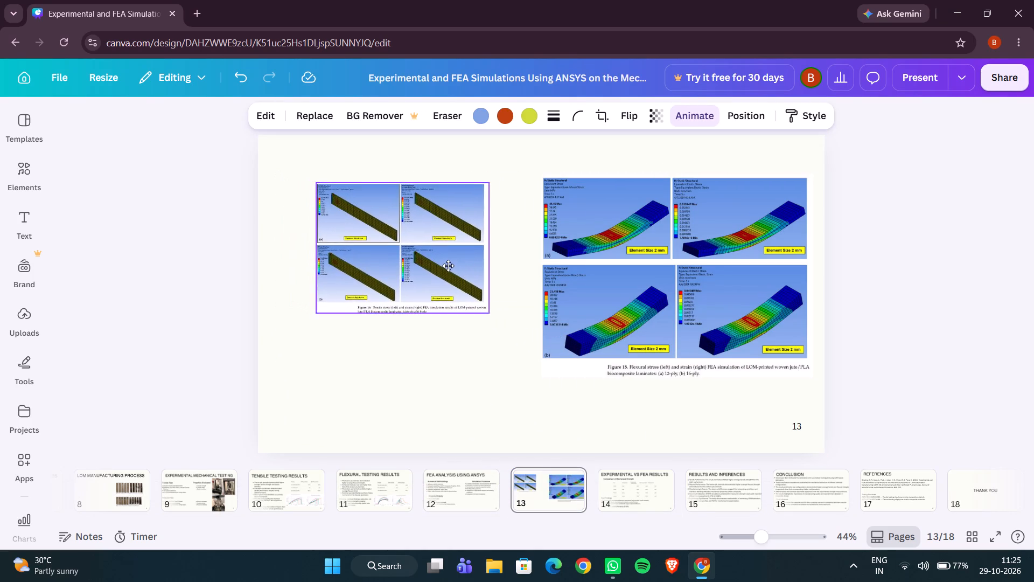
{"action": "left_click_drag", "start_coordinate": [448, 266], "coordinate": [437, 260]}
Shrink the Figure 18 flexural FEA image to about 594 × 442, matching the Figure 16 image's width, and move it down beneath that image.
{"action": "left_click_drag", "start_coordinate": [713, 317], "coordinate": [492, 393]}
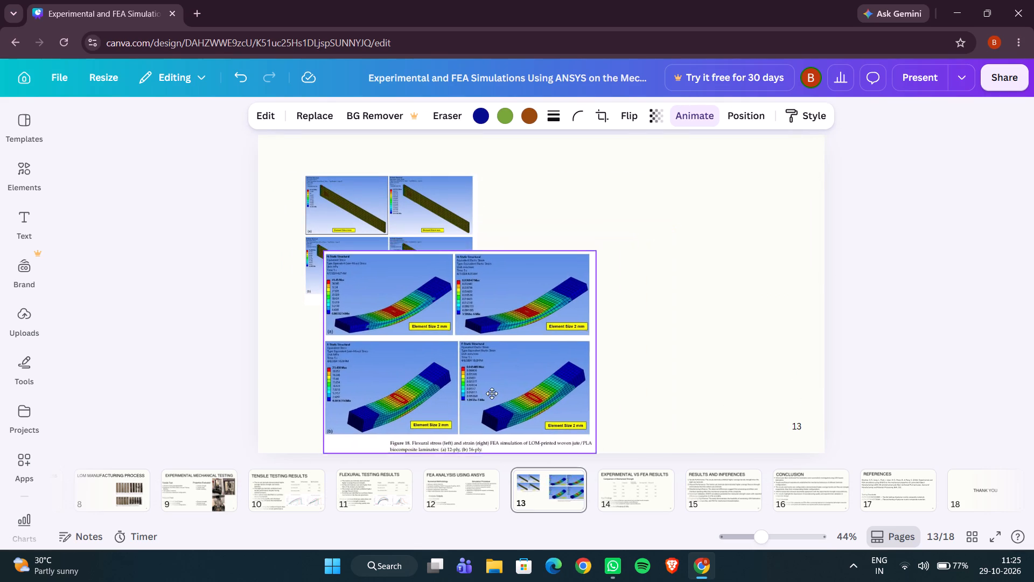
{"action": "left_click_drag", "start_coordinate": [492, 393], "coordinate": [477, 315]}
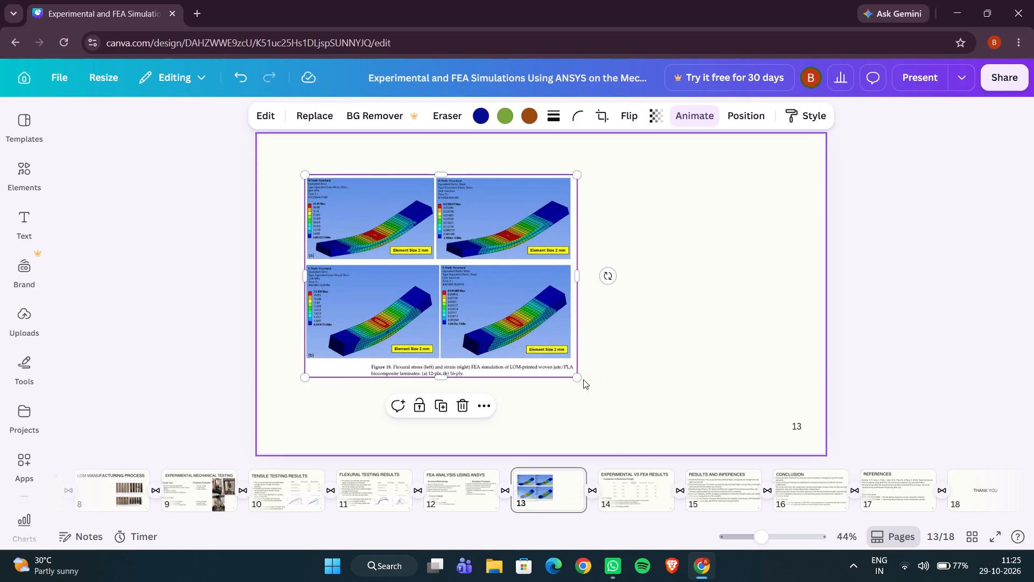
{"action": "left_click_drag", "start_coordinate": [578, 377], "coordinate": [490, 297]}
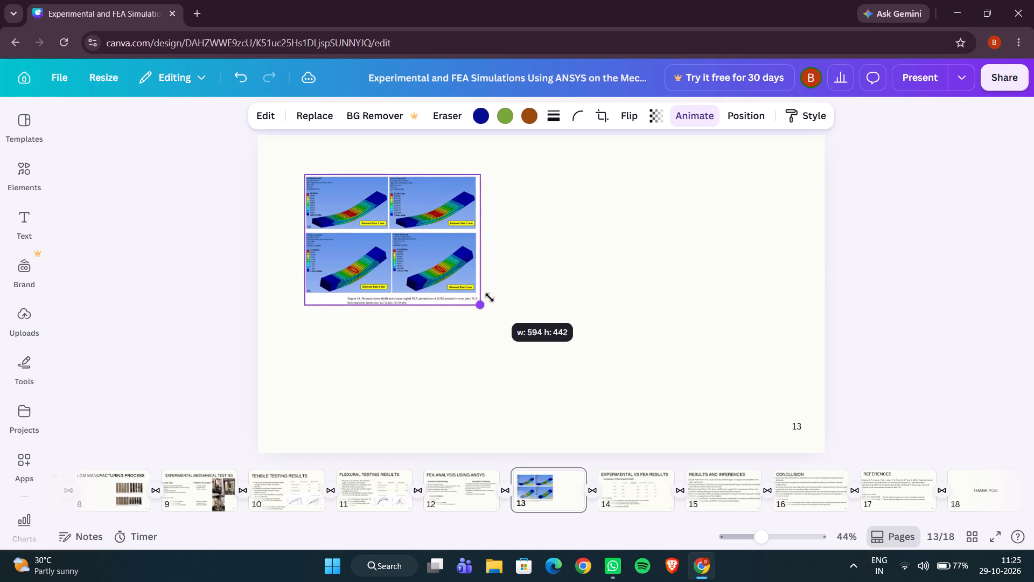
{"action": "left_click_drag", "start_coordinate": [490, 297], "coordinate": [489, 298]}
{"action": "left_click_drag", "start_coordinate": [423, 261], "coordinate": [416, 319]}
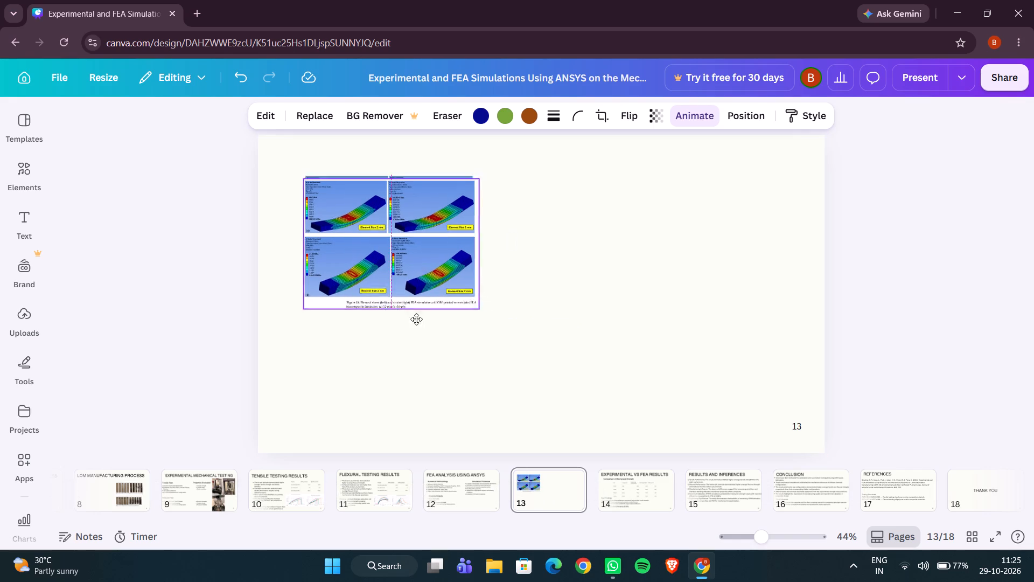
Move the Figure 18 flexural FEA image down beneath the Figure 16 tensile image, keeping their side edges roughly aligned.
{"action": "left_click_drag", "start_coordinate": [416, 319], "coordinate": [424, 403]}
{"action": "left_click", "coordinate": [597, 358]}
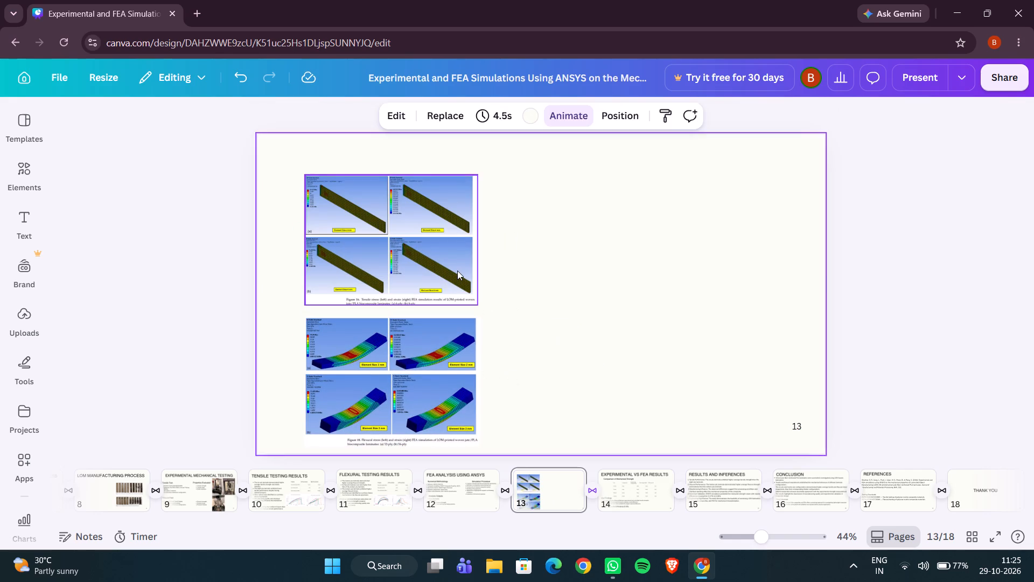
Enlarge the Figure 16 tensile FEA image slightly to about 594 × 448 so its width matches the flexural image below.
{"action": "left_click", "coordinate": [457, 271]}
{"action": "left_click", "coordinate": [477, 307]}
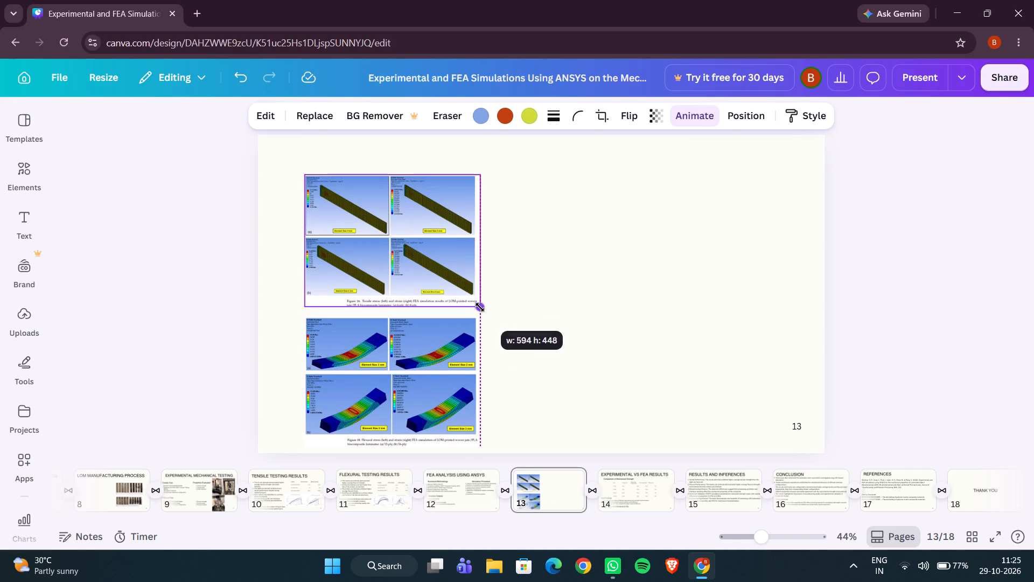
{"action": "left_click", "coordinate": [567, 350]}
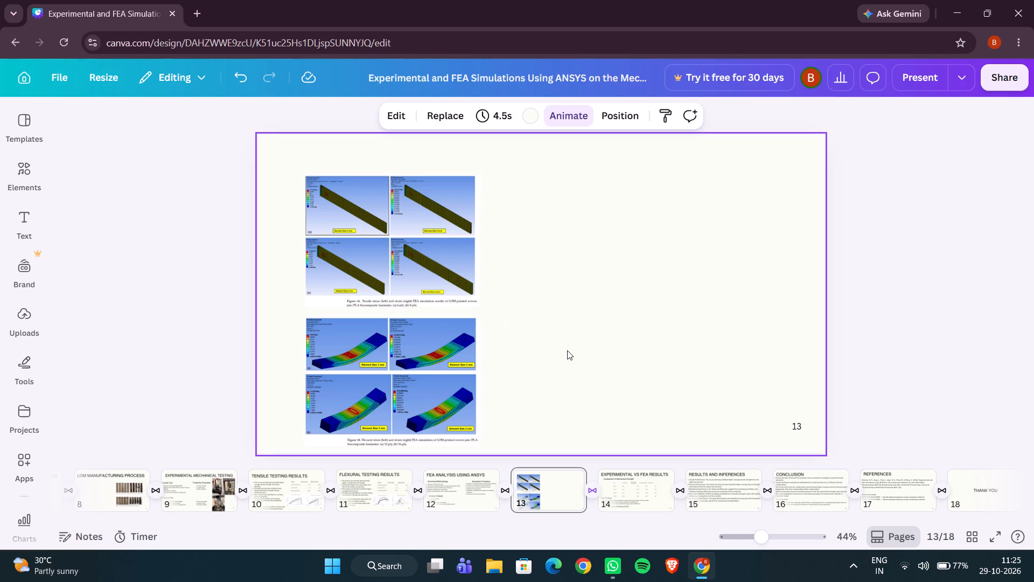
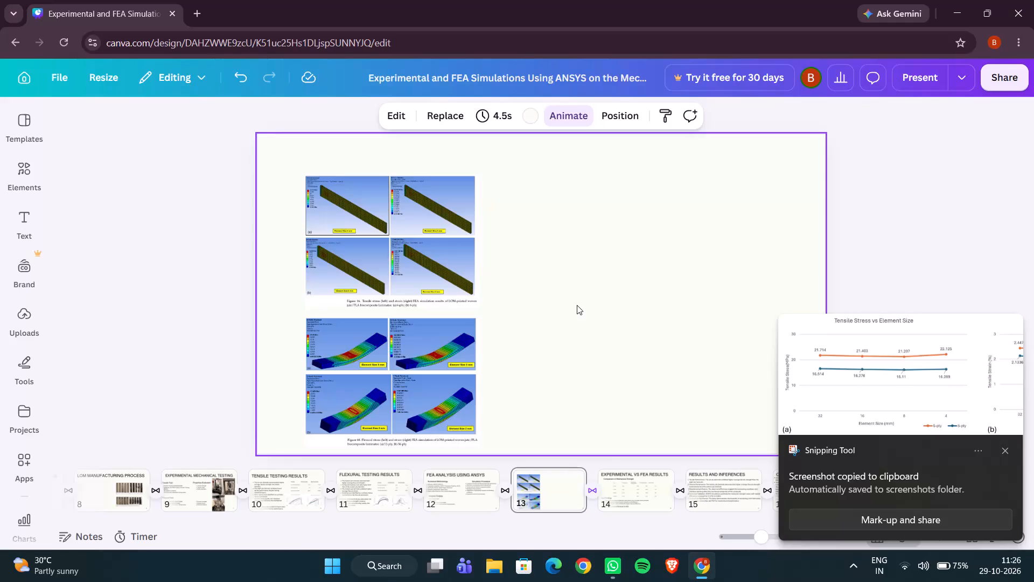
Paste the copied tensile stress and strain vs element size graphs onto page 13, shrink to about three-quarters size, and place beside the Figure 16 image.
{"action": "key", "text": "ctrl+v"}
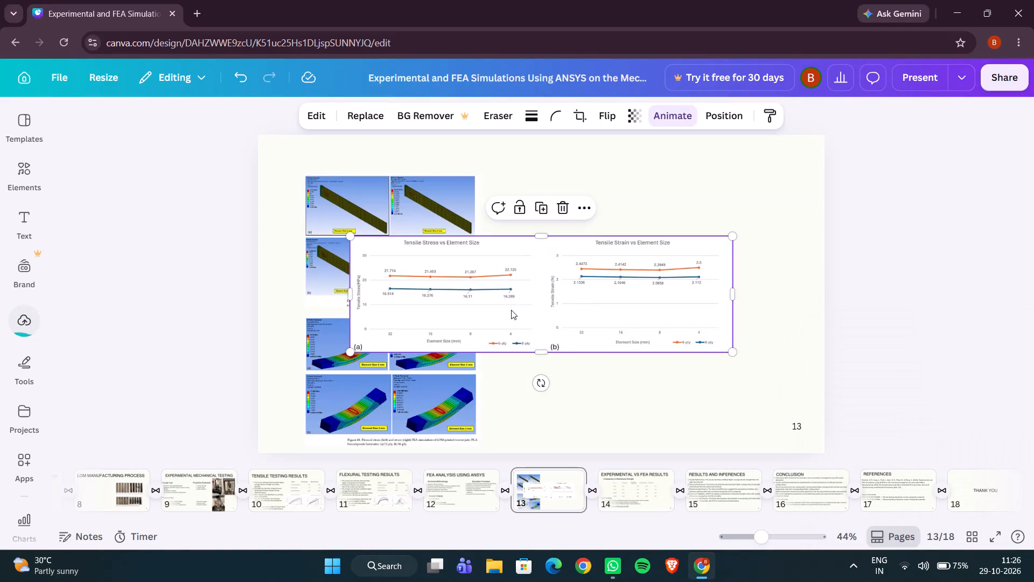
{"action": "left_click_drag", "start_coordinate": [351, 351], "coordinate": [455, 327]}
{"action": "left_click_drag", "start_coordinate": [585, 263], "coordinate": [638, 225]}
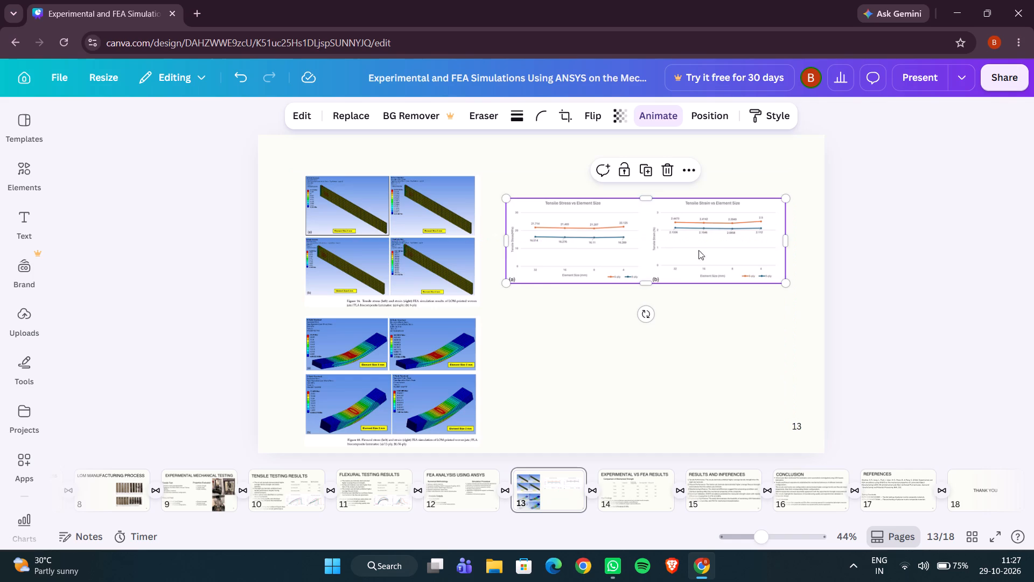
Preview page 13 in full screen to check the layout of its simulation images and charts, and return to the editor.
{"action": "left_click", "coordinate": [860, 324]}
{"action": "left_click", "coordinate": [995, 533]}
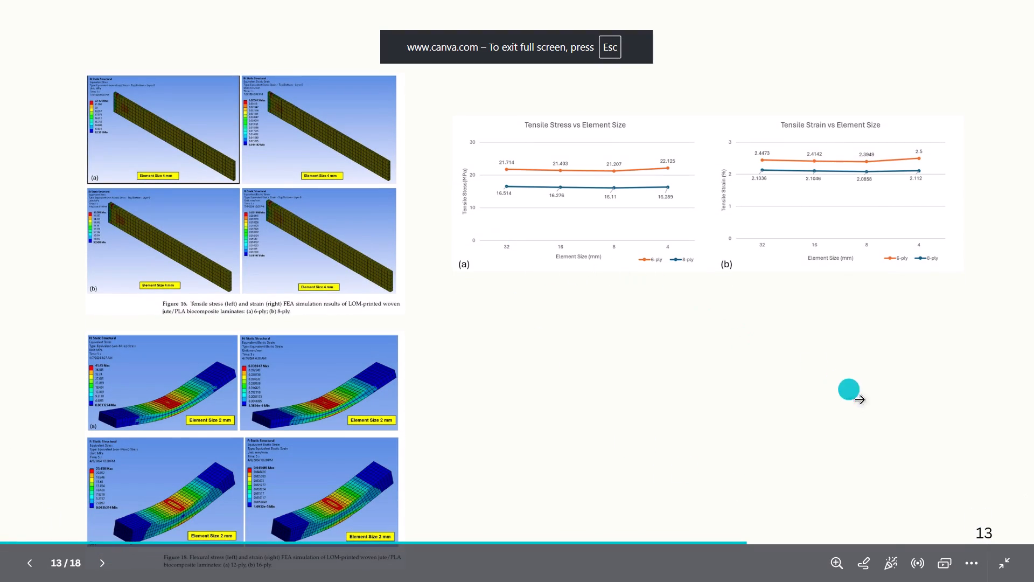
{"action": "left_click", "coordinate": [1008, 564]}
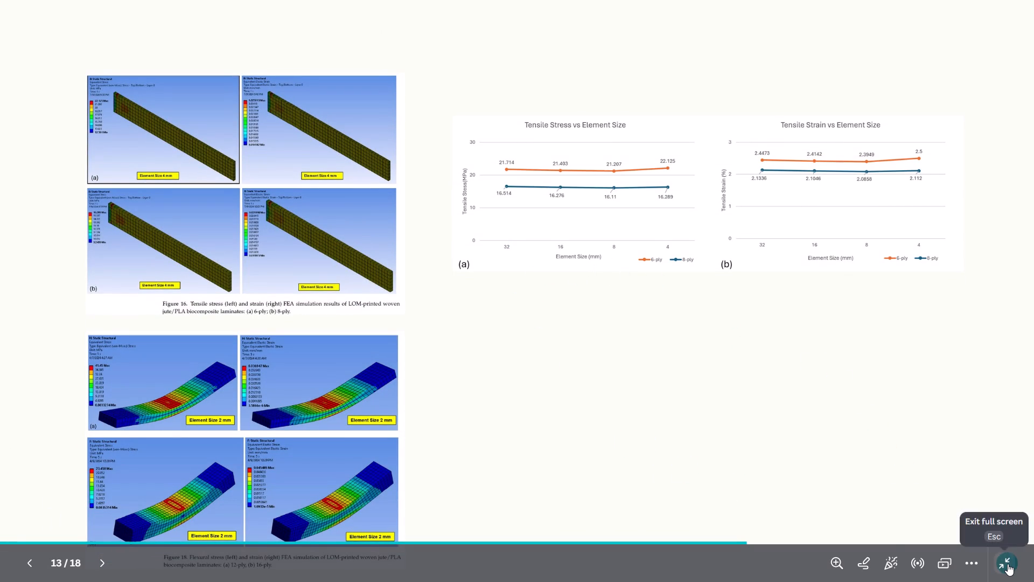
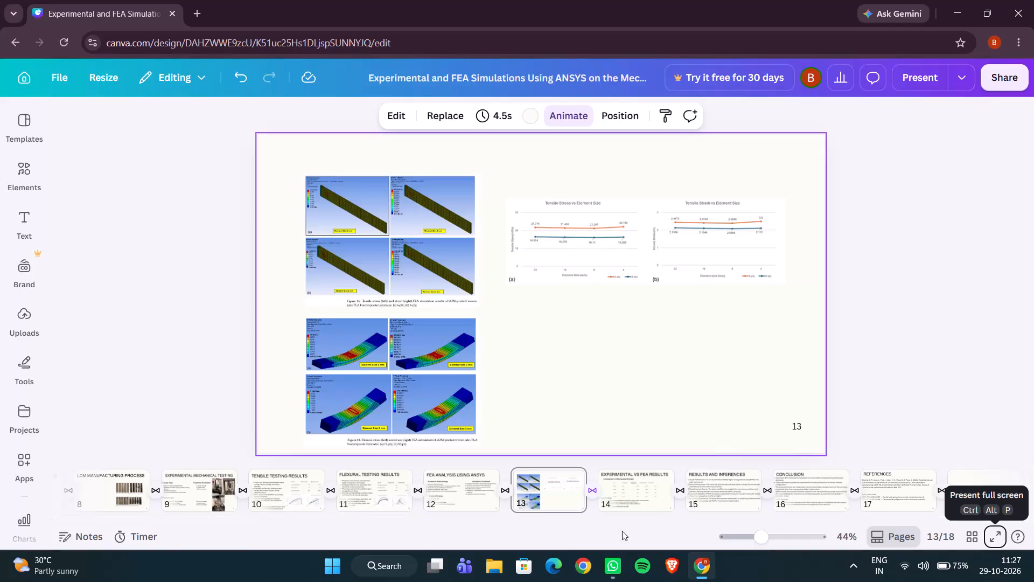
Review pages 11 to 13, comparing the flexural results and FEA analysis pages with the simulation figures page.
{"action": "left_click", "coordinate": [393, 493]}
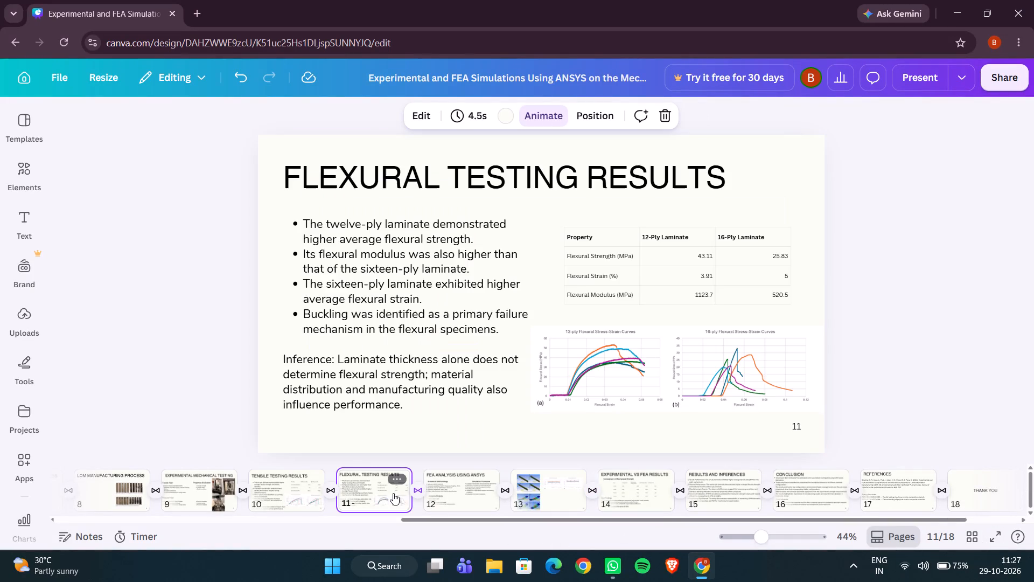
{"action": "key", "text": "Right"}
{"action": "key", "text": "Right"}
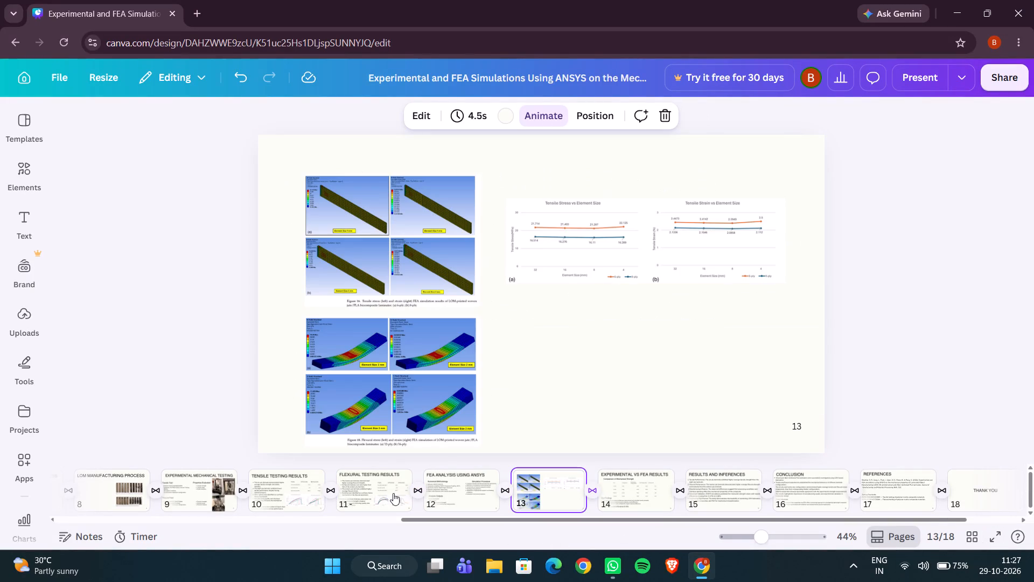
{"action": "key", "text": "Left"}
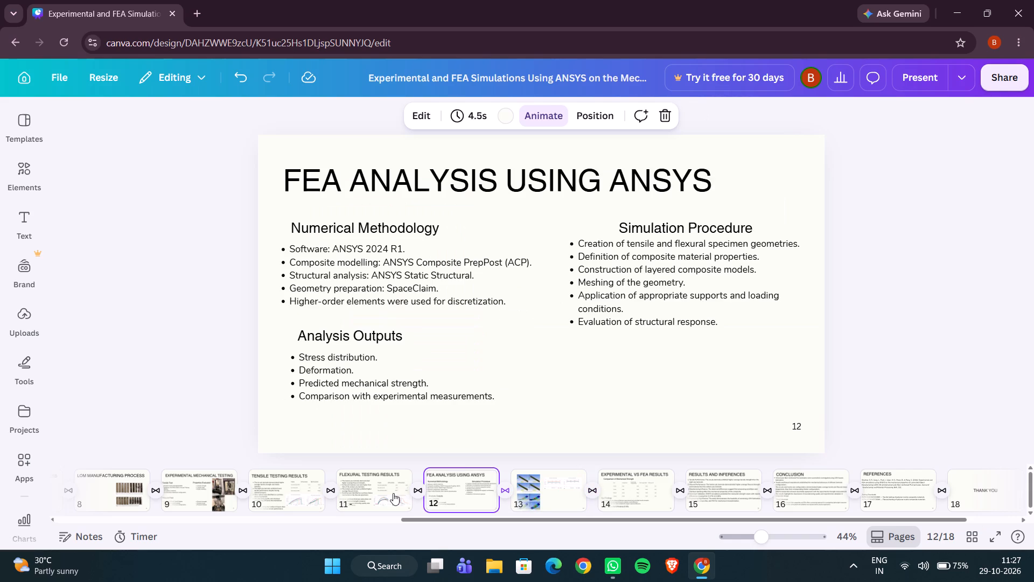
{"action": "key", "text": "Left"}
{"action": "key", "text": "Right"}
{"action": "key", "text": "Right"}
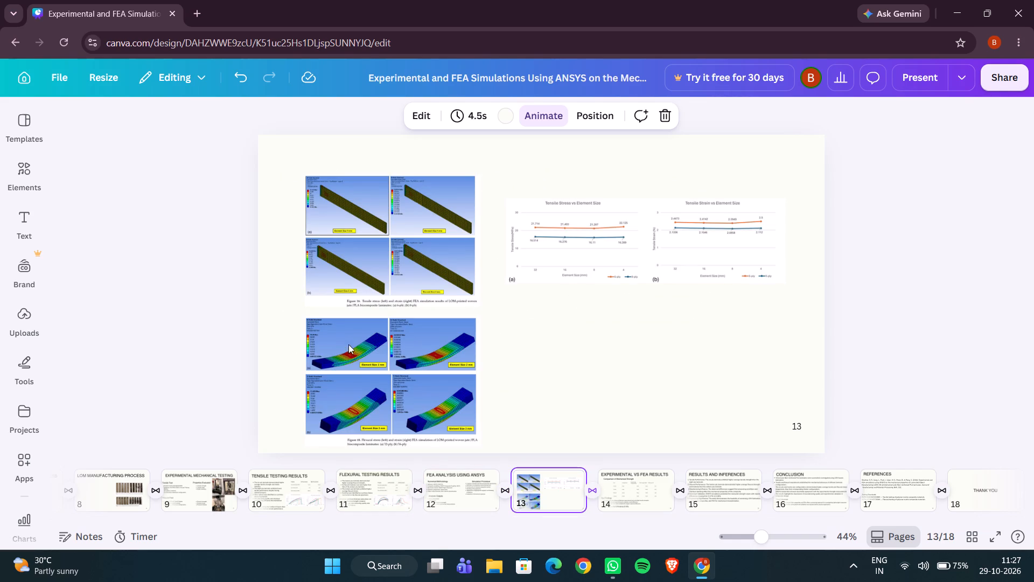
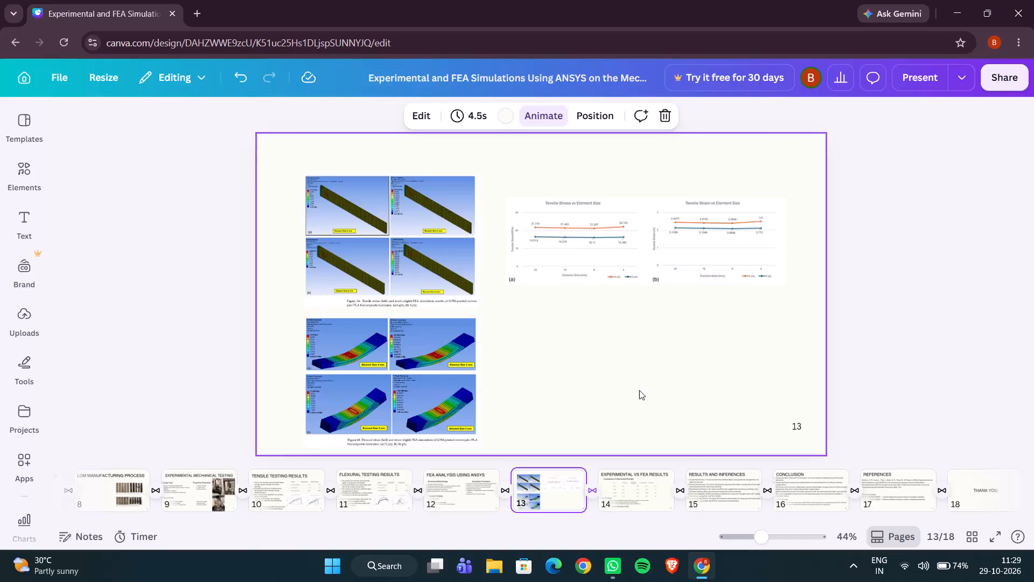
Shrink the flexural stress and strain vs element size charts to the tensile charts' width and align them beneath those on page 13.
{"action": "left_click", "coordinate": [353, 348]}
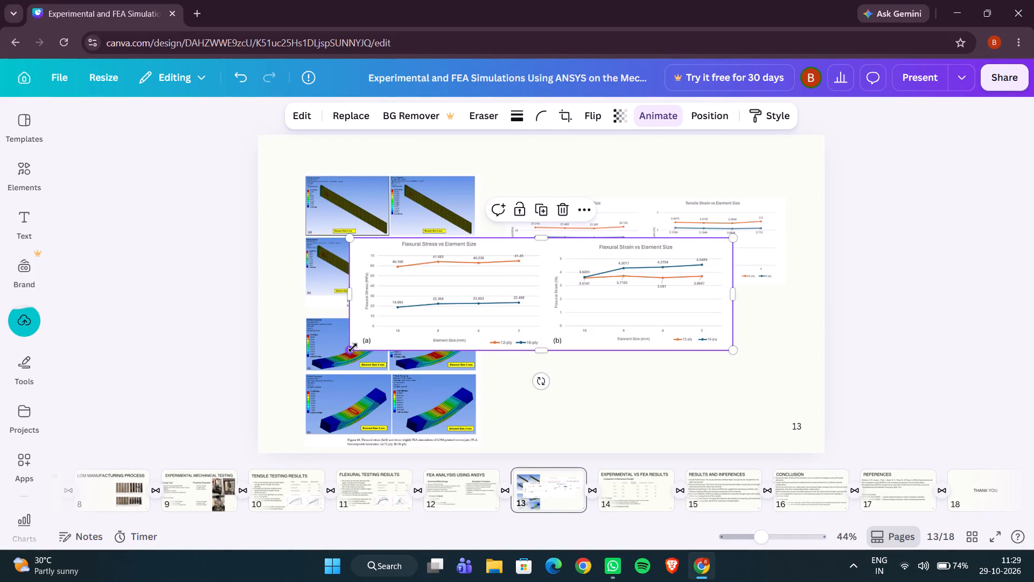
{"action": "left_click_drag", "start_coordinate": [495, 295], "coordinate": [554, 259]}
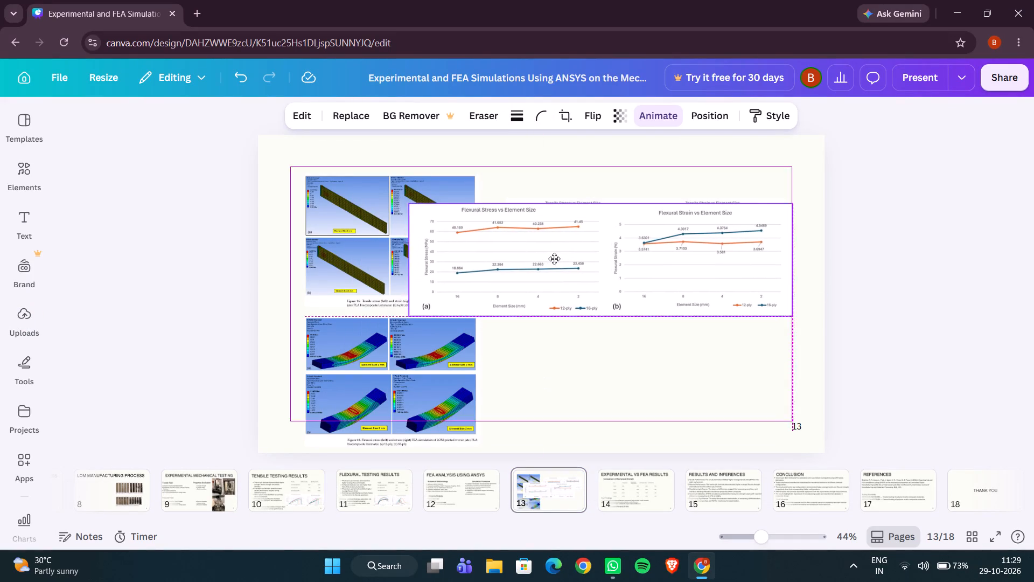
{"action": "left_click_drag", "start_coordinate": [554, 259], "coordinate": [545, 255]}
{"action": "left_click_drag", "start_coordinate": [403, 311], "coordinate": [504, 283]}
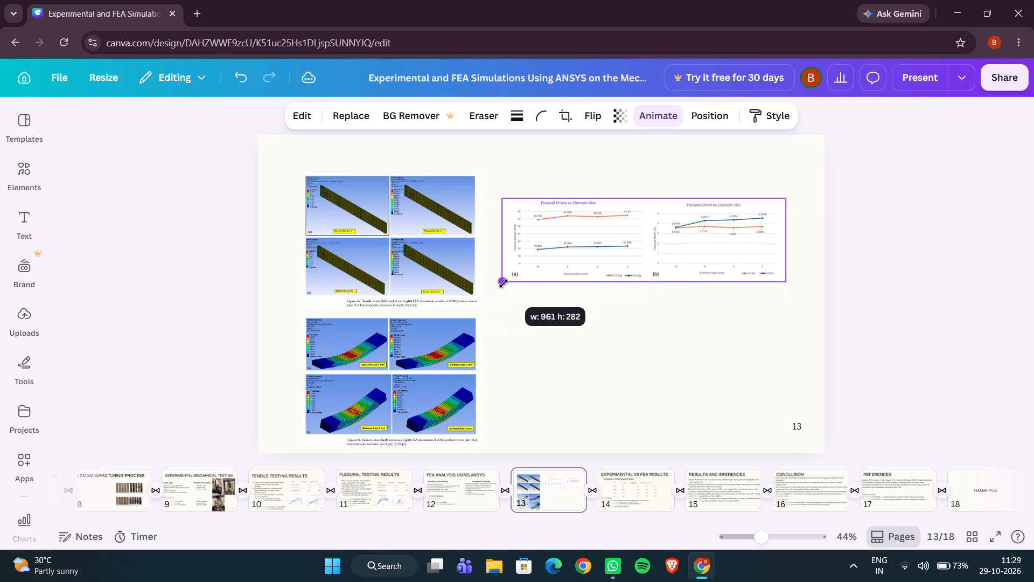
{"action": "left_click_drag", "start_coordinate": [504, 283], "coordinate": [507, 283]}
{"action": "left_click_drag", "start_coordinate": [616, 239], "coordinate": [621, 369]}
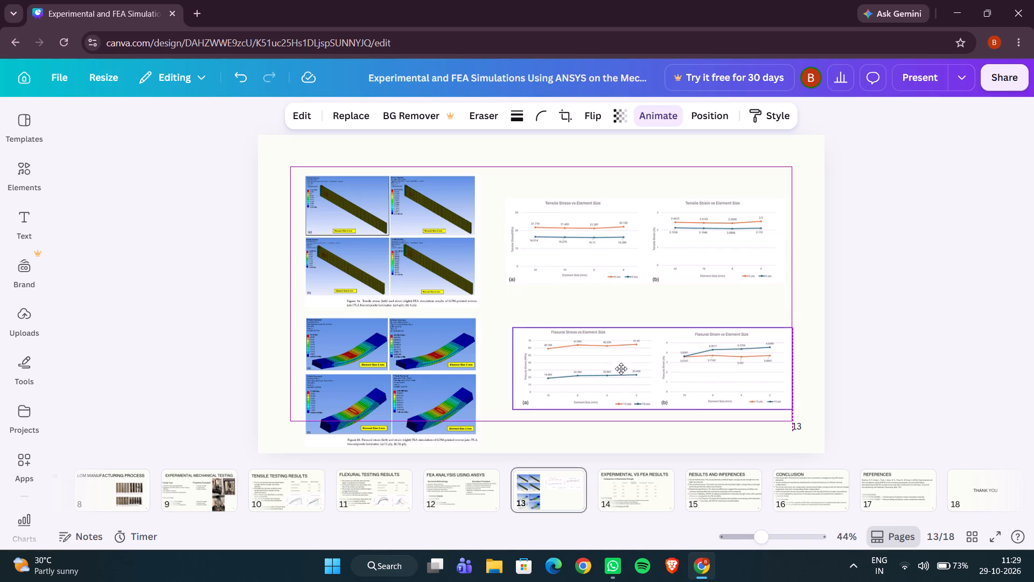
{"action": "left_click_drag", "start_coordinate": [621, 369], "coordinate": [615, 382]}
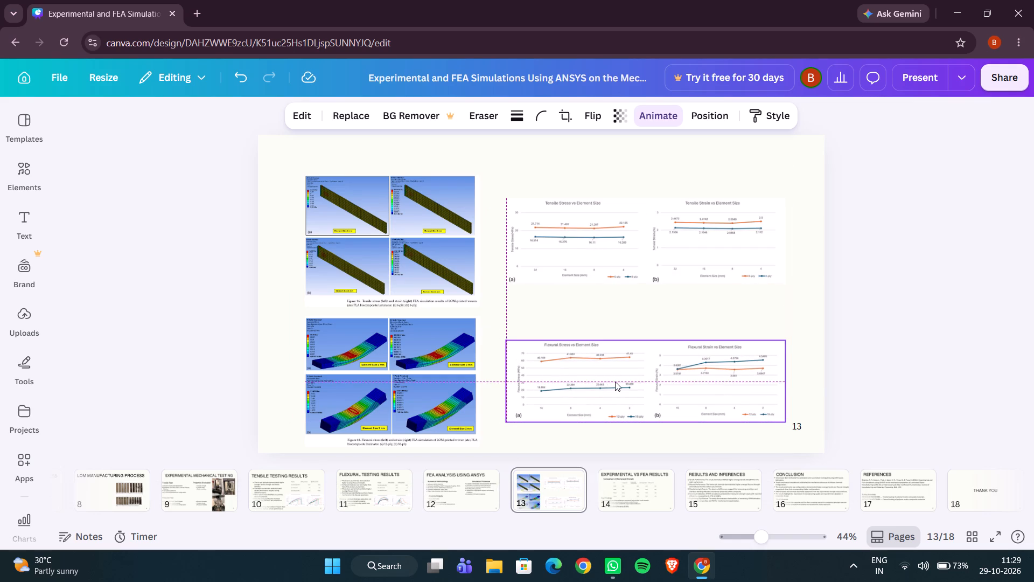
{"action": "left_click", "coordinate": [849, 349]}
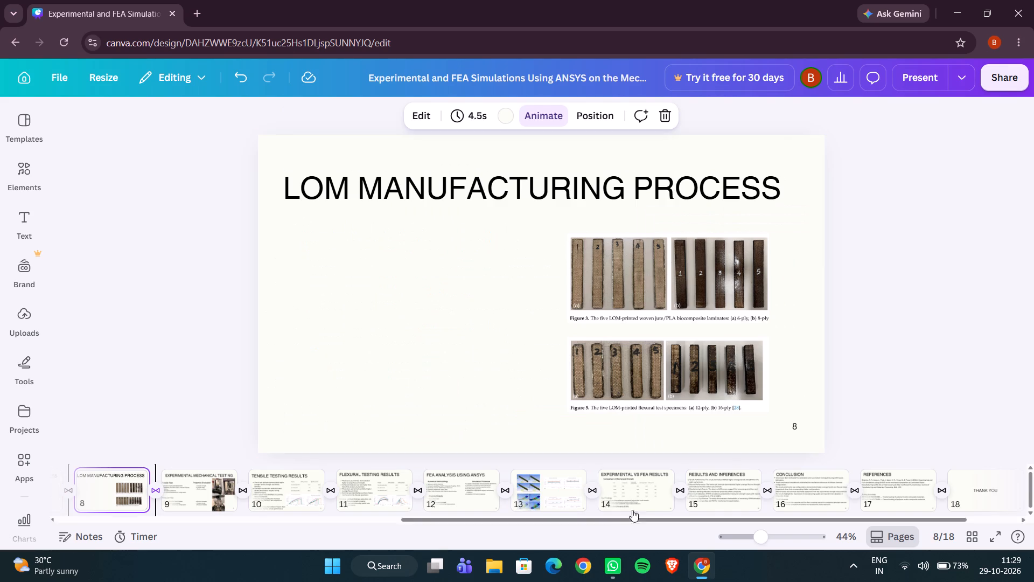
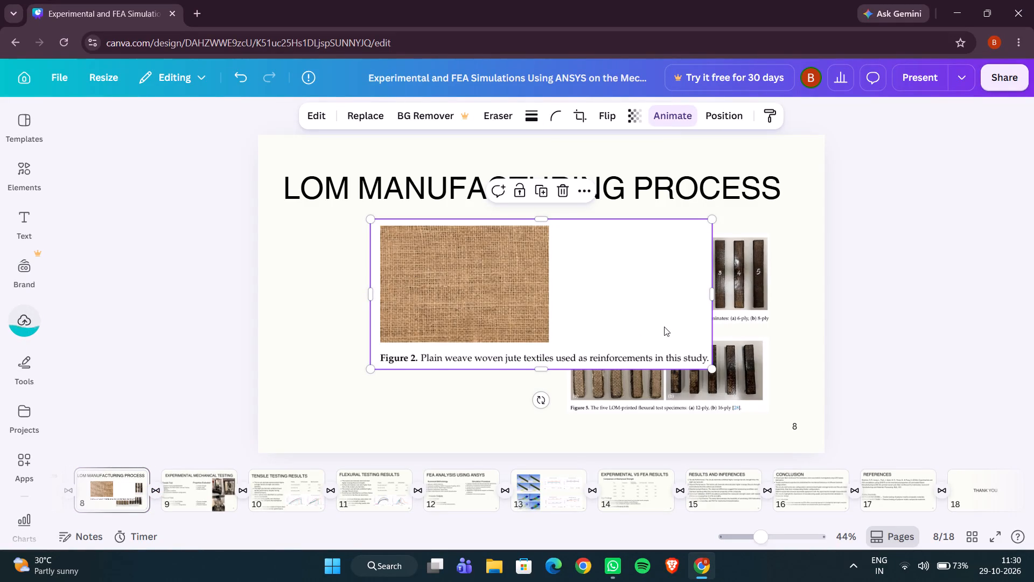
Crop the blank side and caption off the woven jute textile figure on page 8 and place it left of the specimen photos, vertically centred on them.
{"action": "left_click_drag", "start_coordinate": [711, 296], "coordinate": [690, 296]}
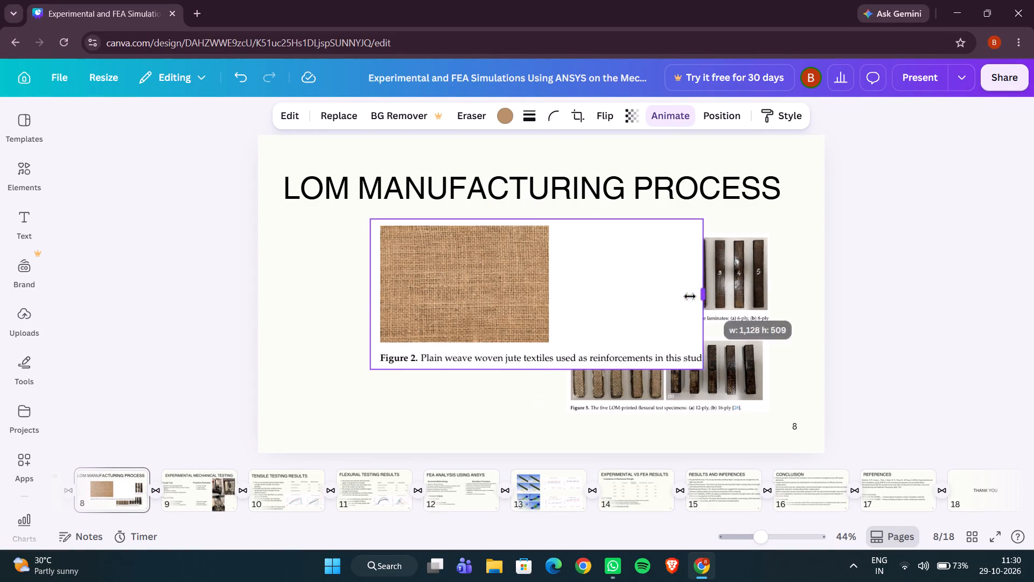
{"action": "left_click_drag", "start_coordinate": [690, 296], "coordinate": [564, 305]}
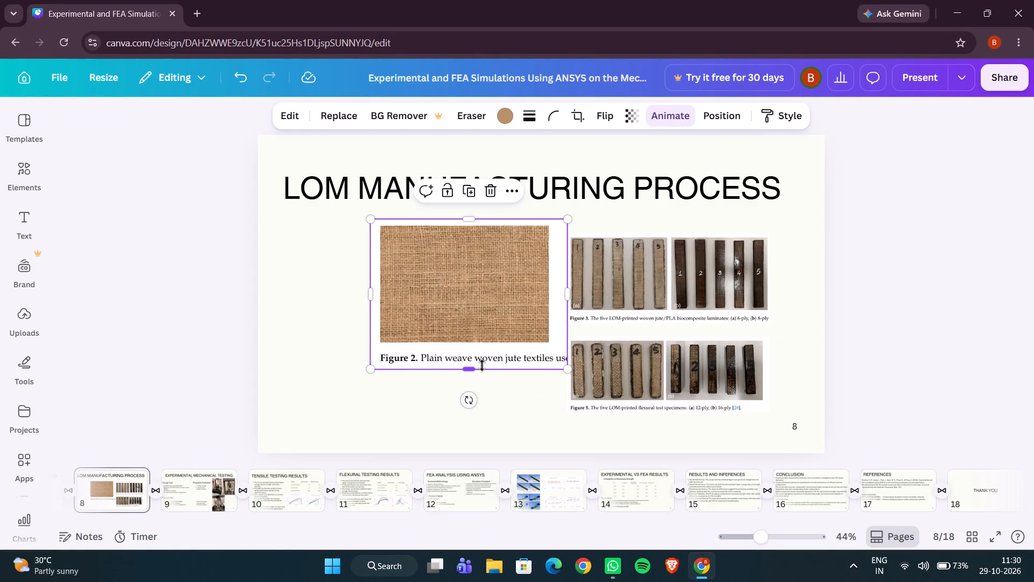
{"action": "left_click_drag", "start_coordinate": [472, 368], "coordinate": [474, 350]}
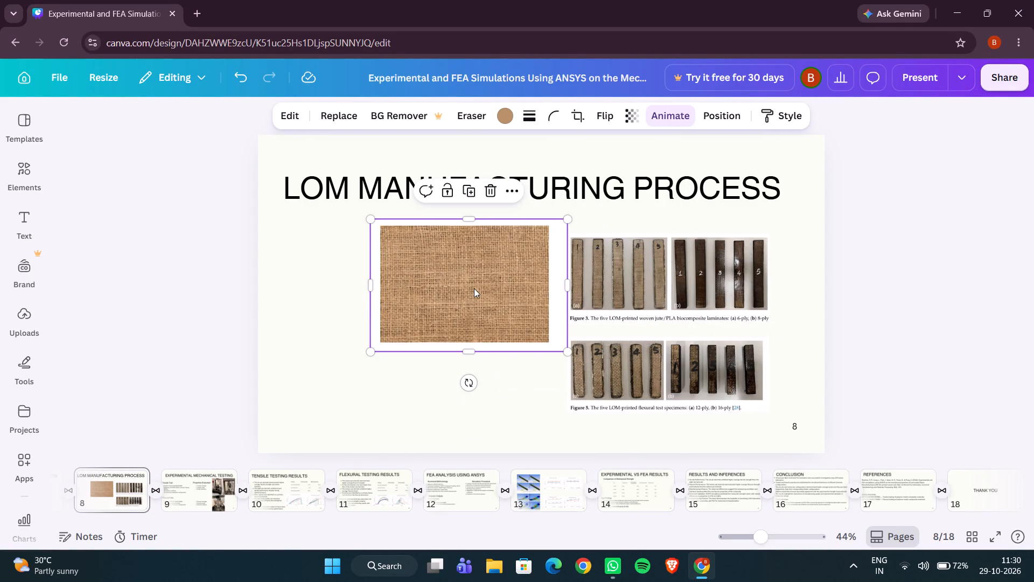
{"action": "left_click_drag", "start_coordinate": [474, 287], "coordinate": [411, 322]}
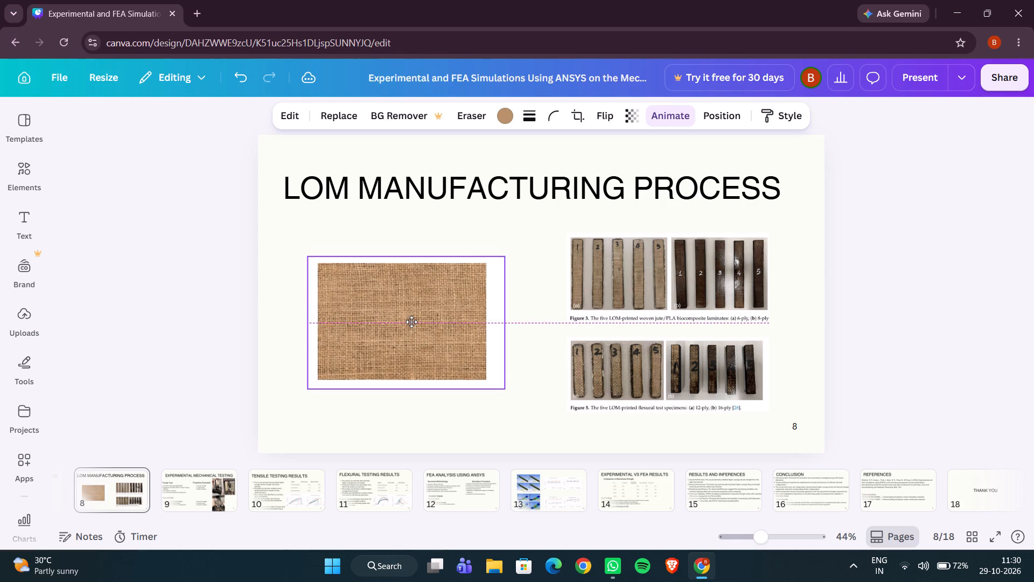
Crop the blank margins on all four sides of the woven jute textile image on page 8, to about 583 by 413.
{"action": "left_click_drag", "start_coordinate": [411, 322], "coordinate": [411, 320]}
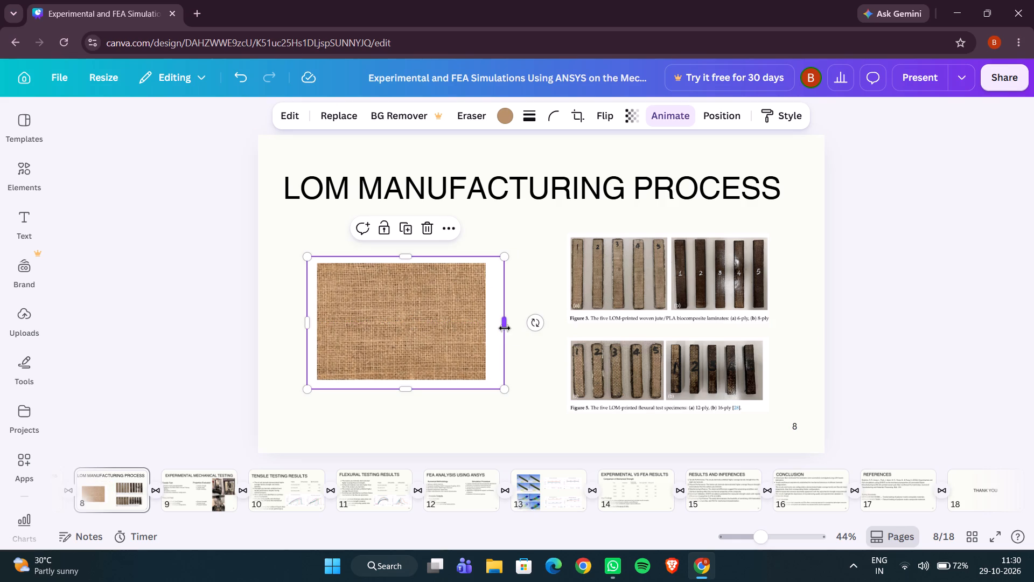
{"action": "left_click_drag", "start_coordinate": [505, 328], "coordinate": [487, 327]}
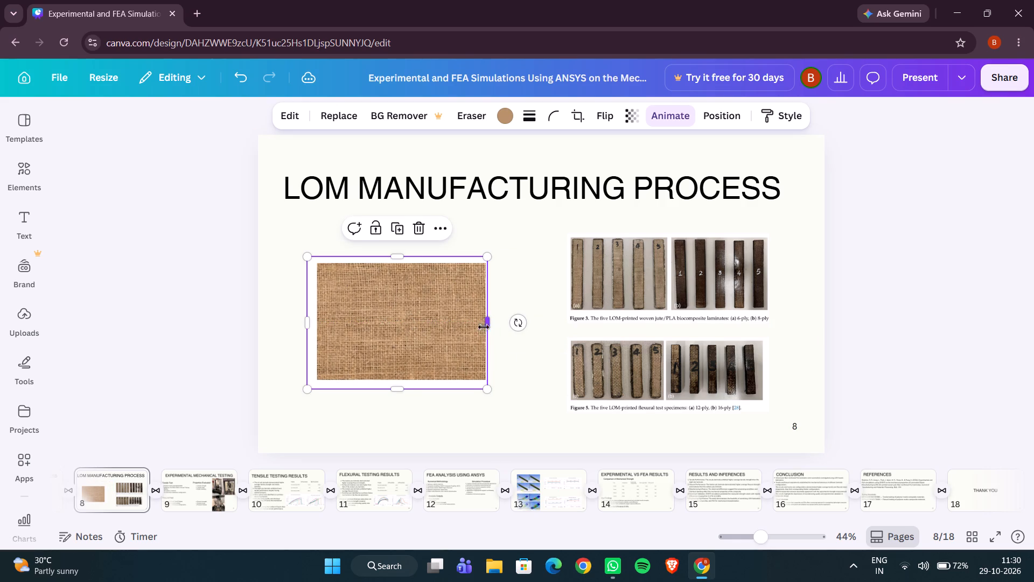
{"action": "left_click_drag", "start_coordinate": [308, 325], "coordinate": [316, 325]}
{"action": "left_click_drag", "start_coordinate": [386, 392], "coordinate": [386, 386]}
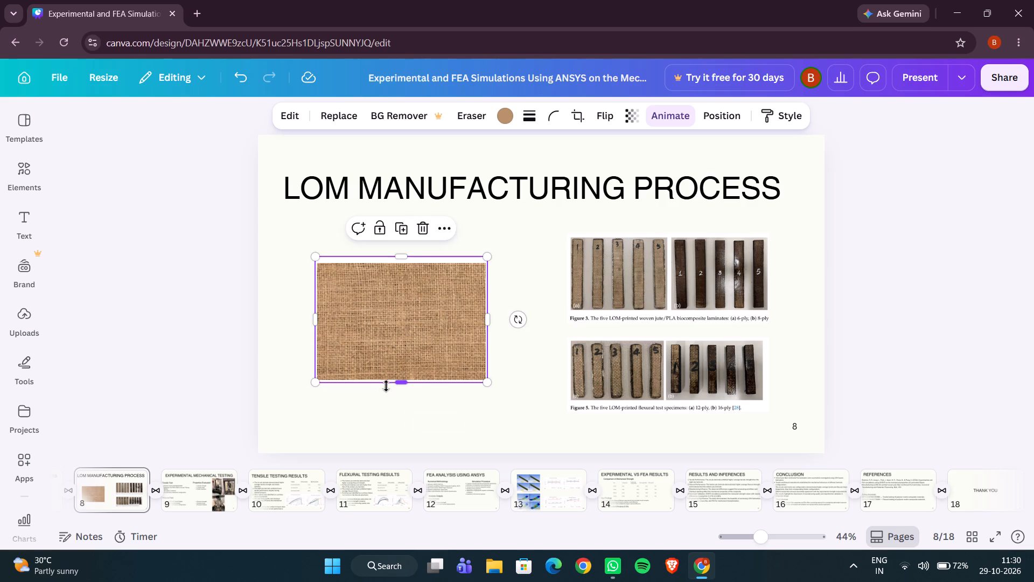
{"action": "left_click", "coordinate": [403, 259]}
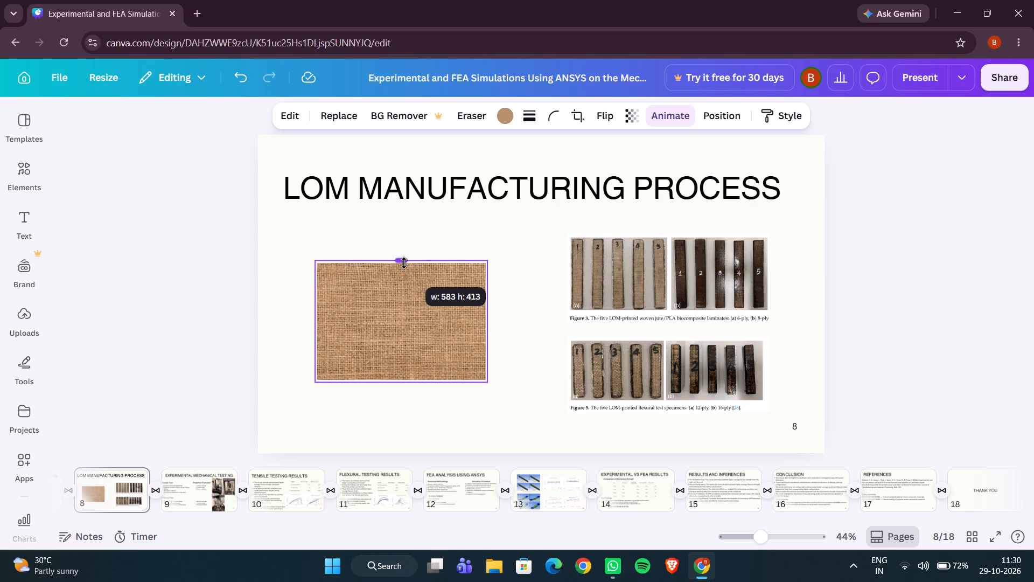
{"action": "left_click", "coordinate": [510, 255]}
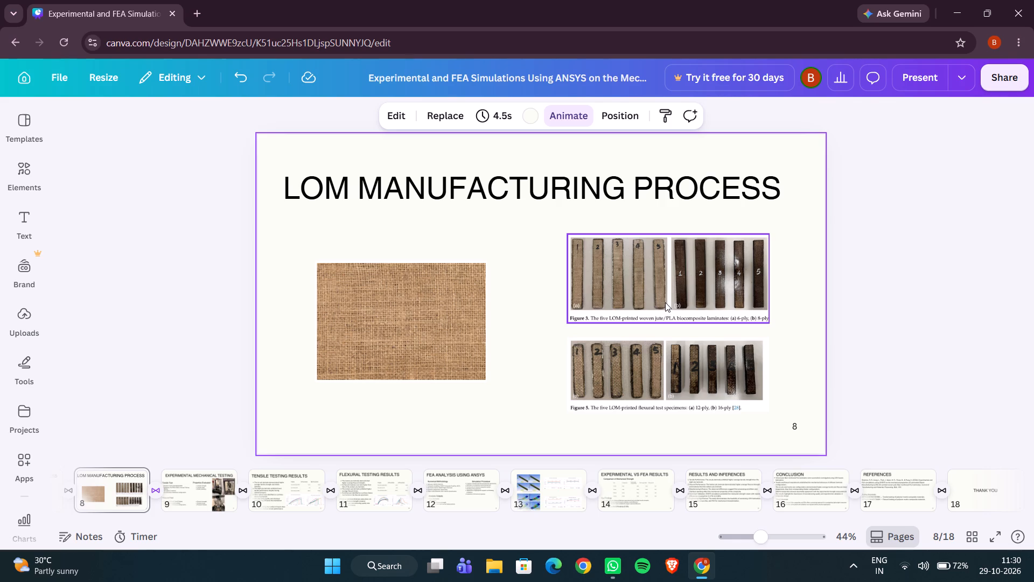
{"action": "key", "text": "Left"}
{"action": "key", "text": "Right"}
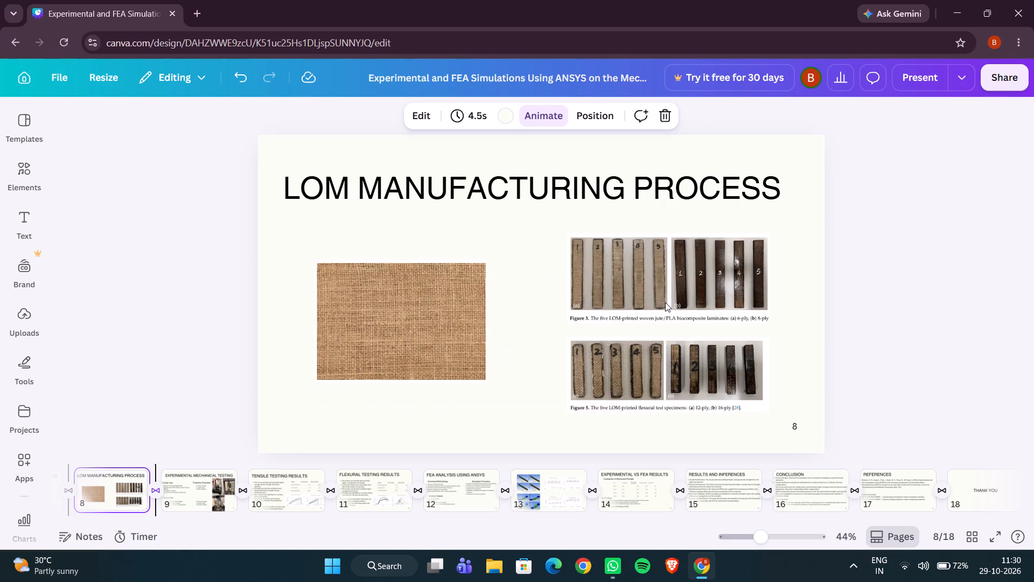
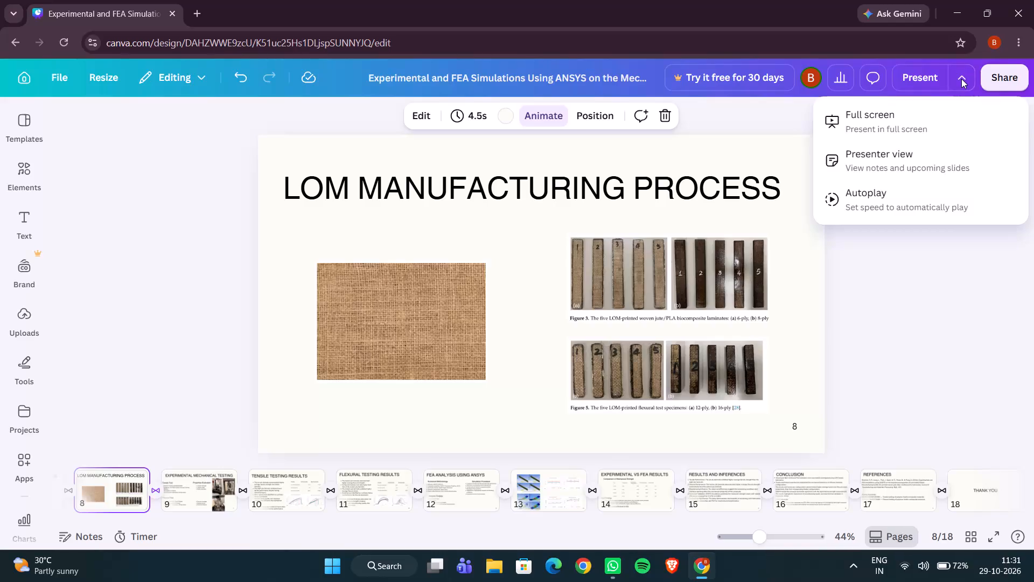
Download all pages of the presentation as a PDF with the Digital preset.
{"action": "left_click", "coordinate": [1004, 67]}
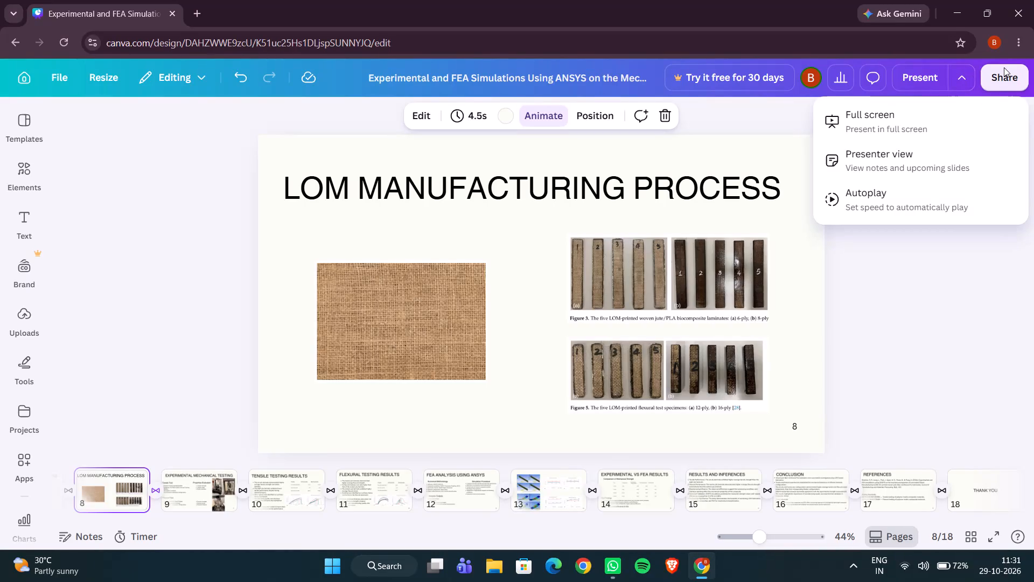
{"action": "left_click", "coordinate": [972, 307]}
{"action": "left_click", "coordinate": [1004, 80]}
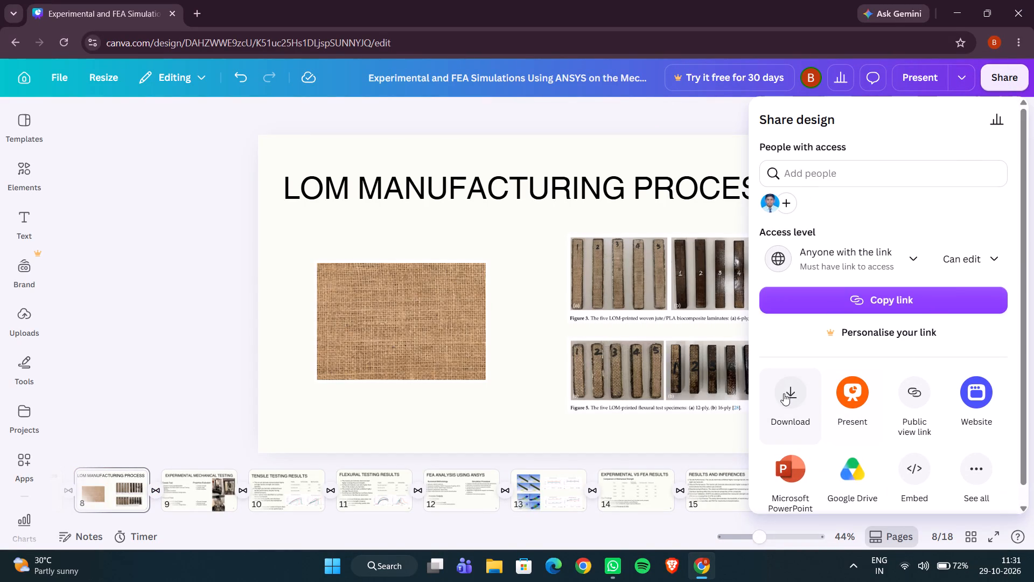
{"action": "left_click", "coordinate": [784, 393]}
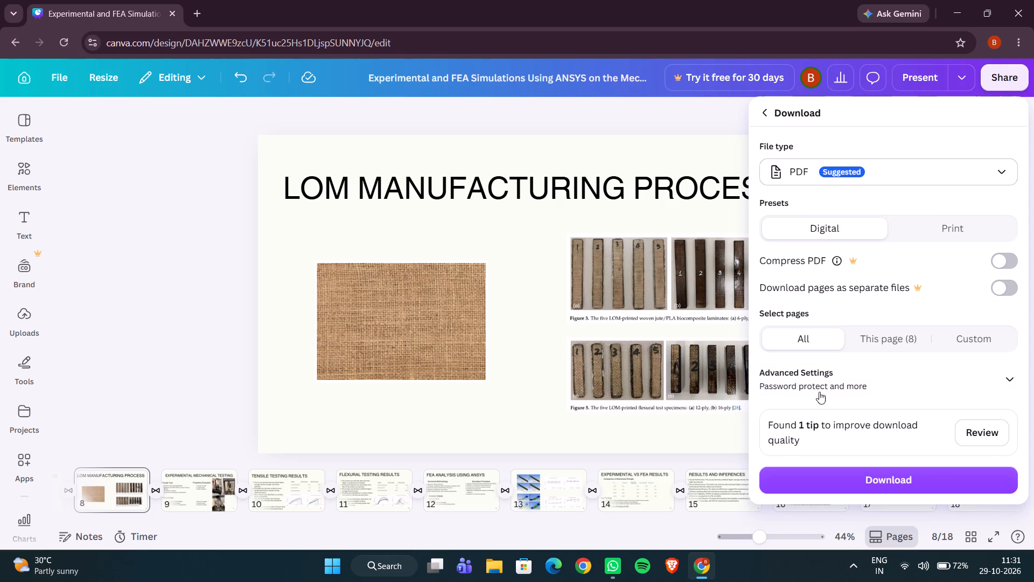
{"action": "left_click", "coordinate": [837, 472]}
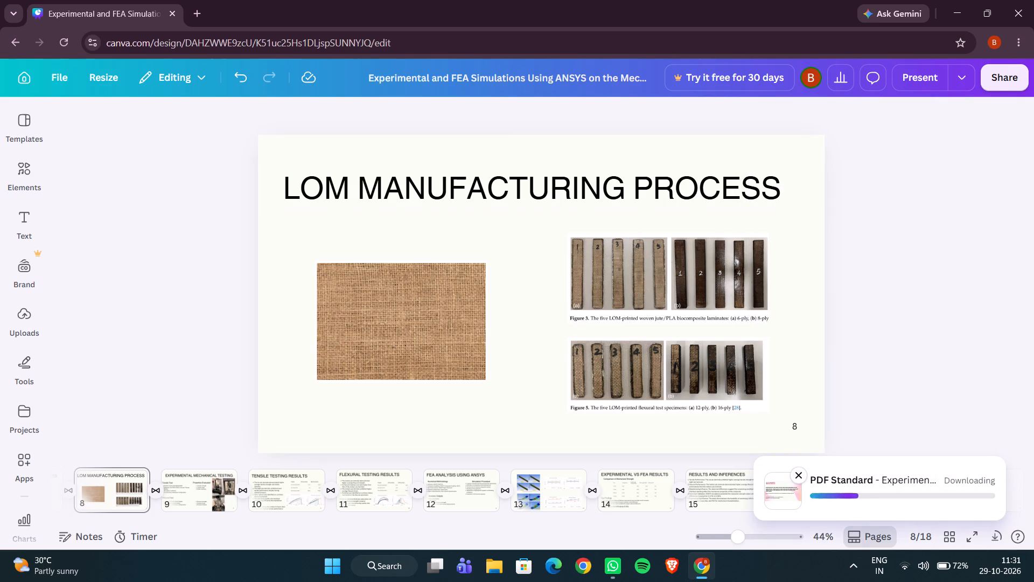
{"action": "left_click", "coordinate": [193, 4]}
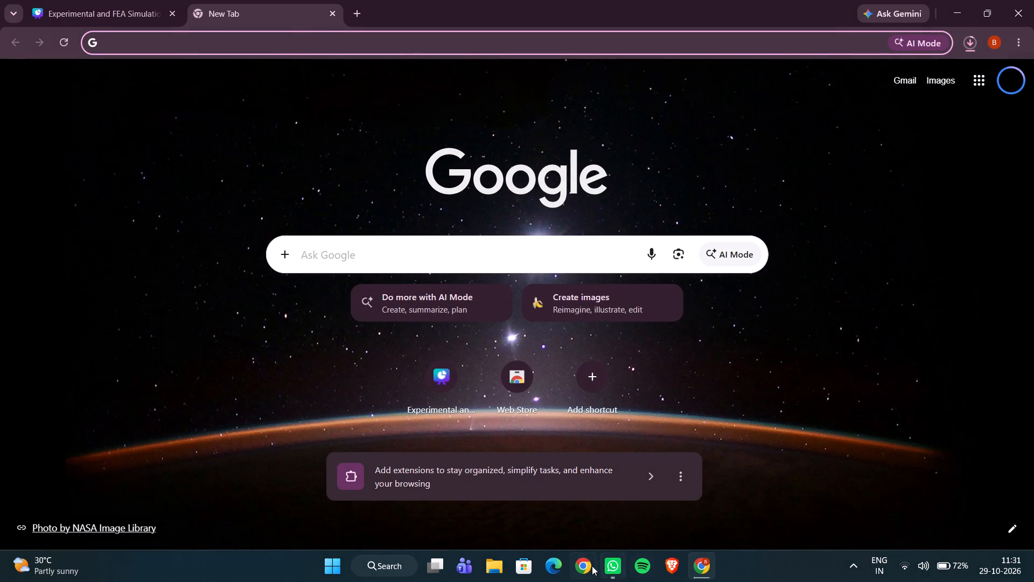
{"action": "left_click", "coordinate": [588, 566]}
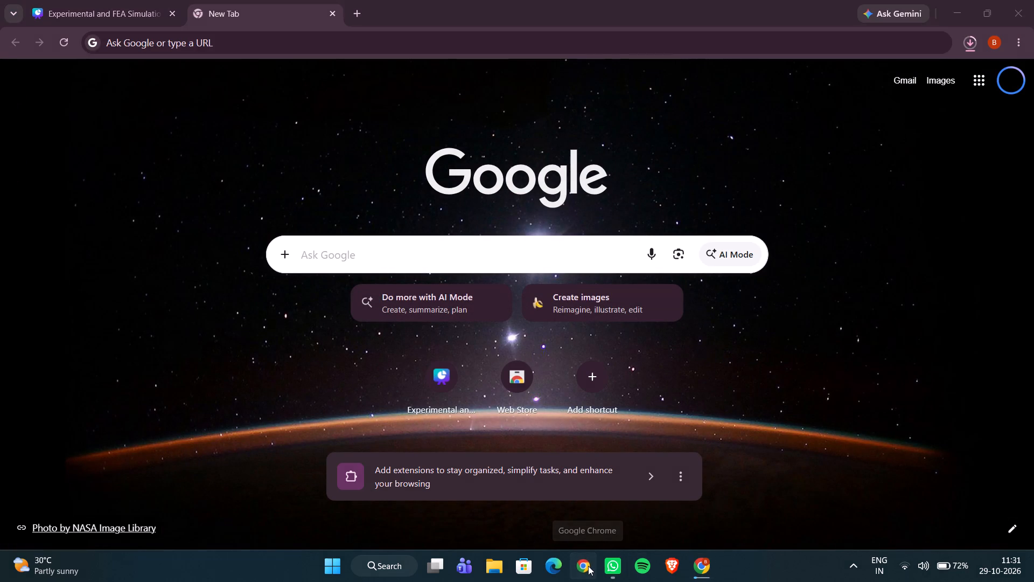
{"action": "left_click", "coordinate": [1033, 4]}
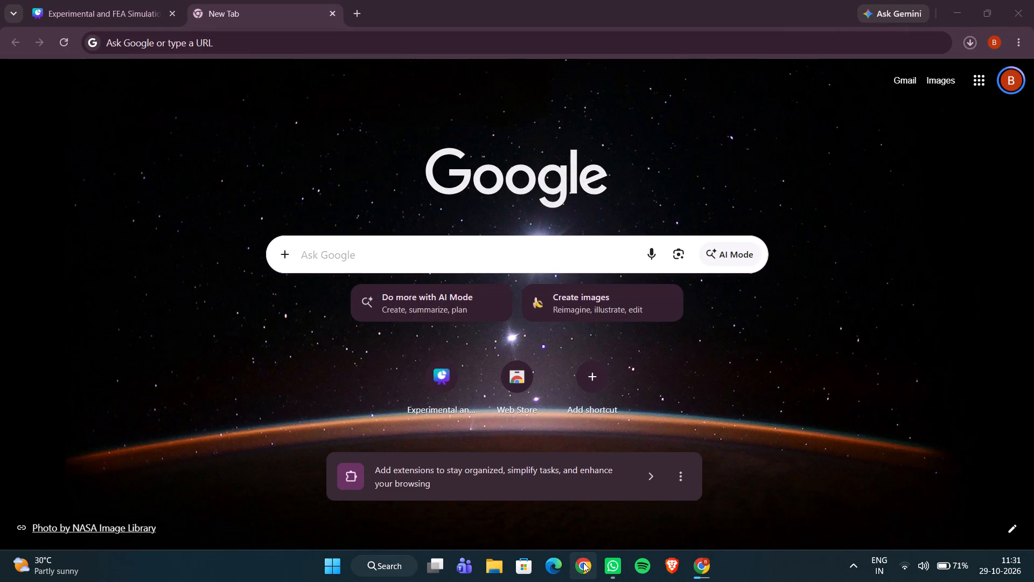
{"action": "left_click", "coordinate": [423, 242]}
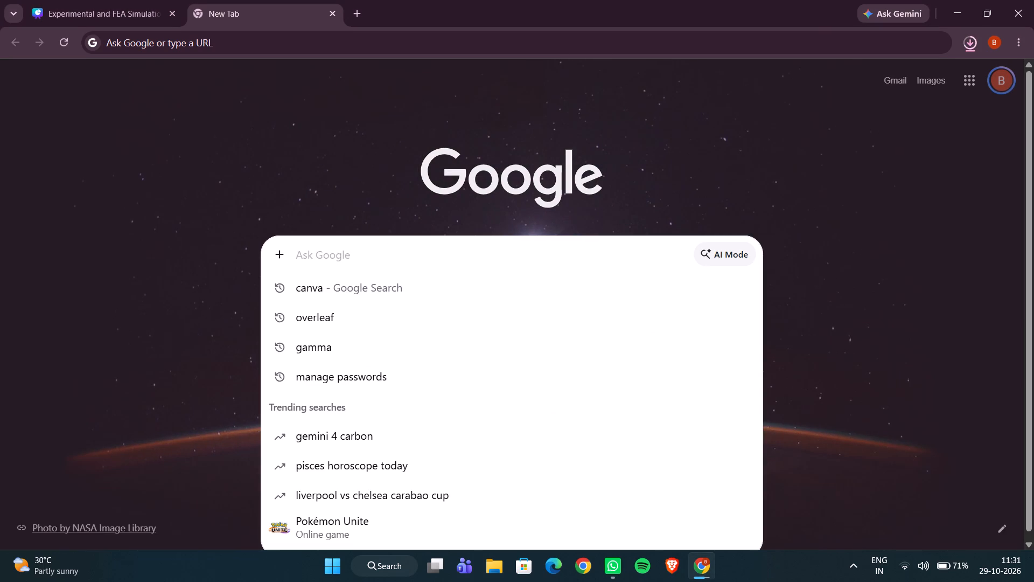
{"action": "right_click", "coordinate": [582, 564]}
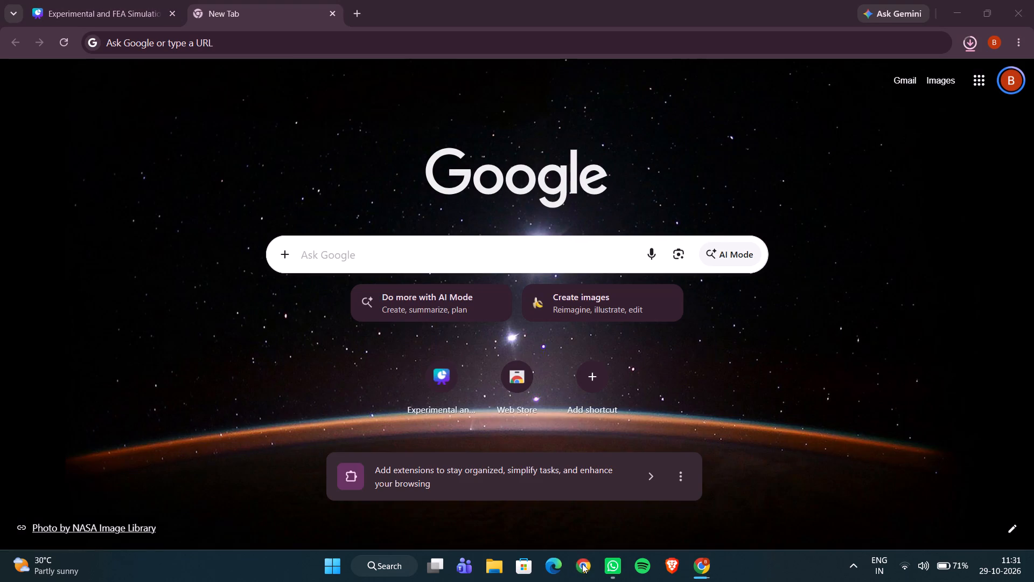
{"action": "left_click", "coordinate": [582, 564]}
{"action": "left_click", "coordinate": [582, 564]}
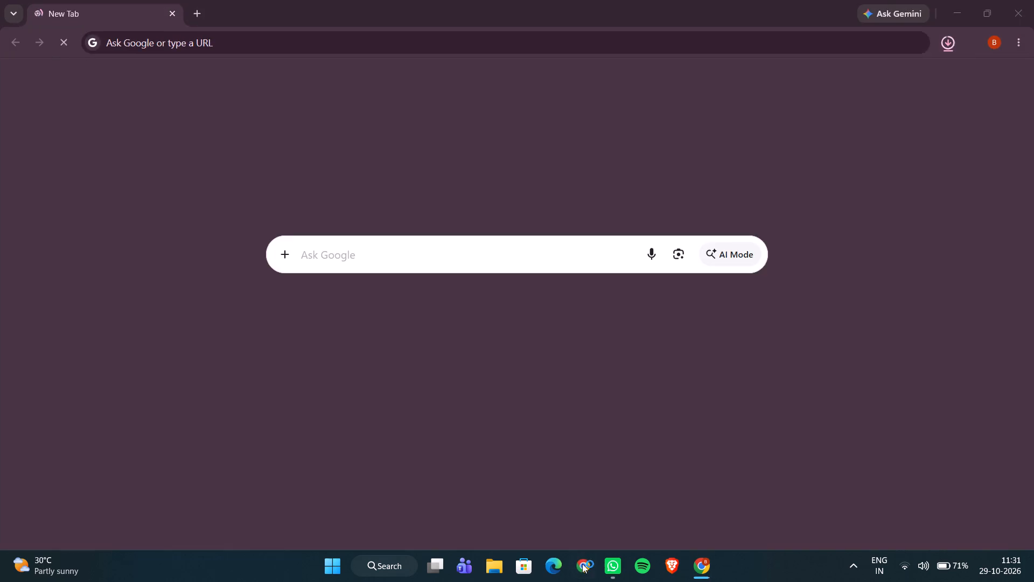
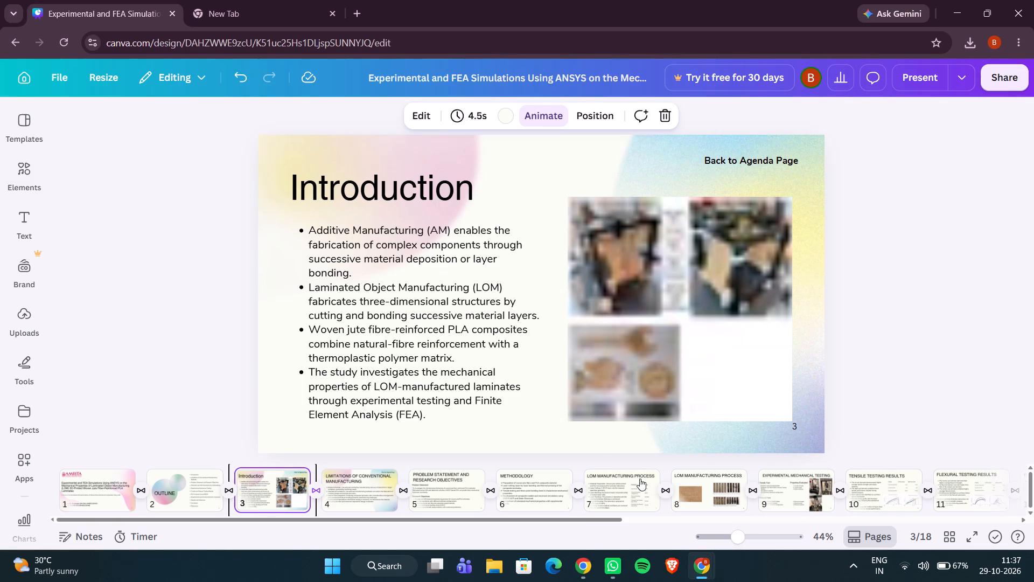
In the Canva presentation, view slides 4, 8, 10 and 9, covering manufacturing limitations, the LOM process, tensile results and experimental mechanical testing.
{"action": "left_click", "coordinate": [352, 496]}
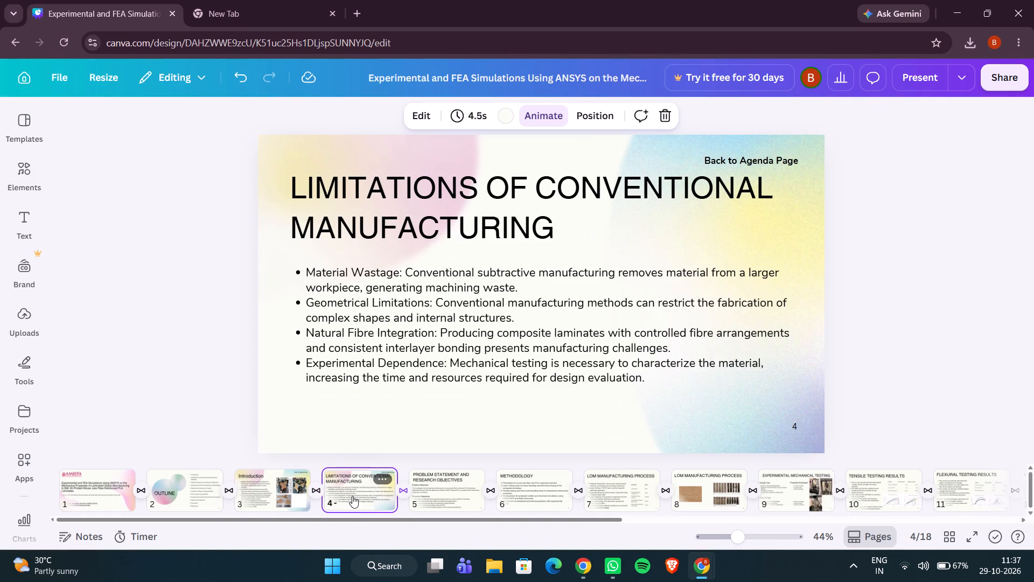
{"action": "left_click", "coordinate": [696, 484]}
{"action": "scroll", "coordinate": [696, 484], "scroll_direction": "left", "scroll_amount": 2}
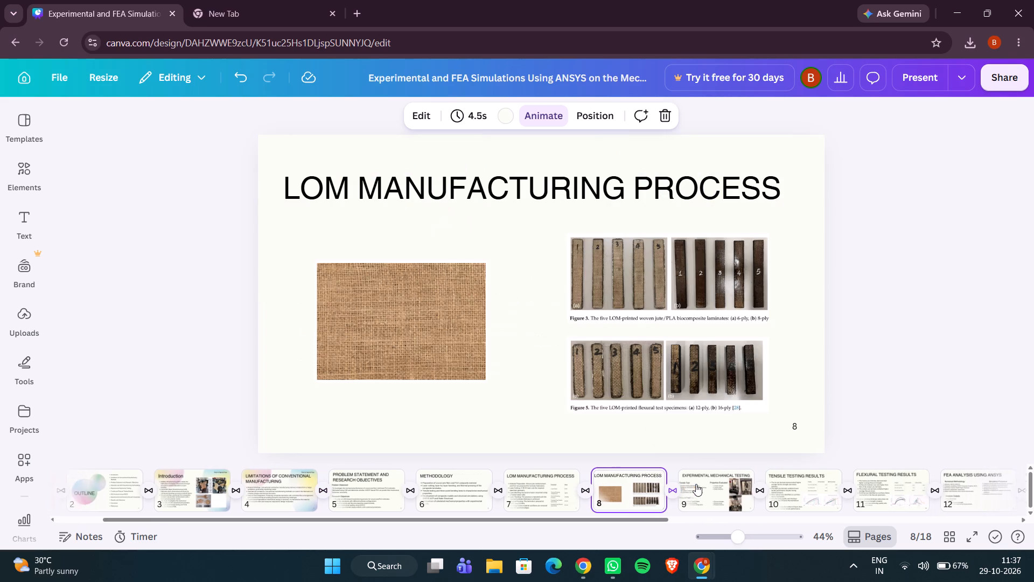
{"action": "scroll", "coordinate": [696, 484], "scroll_direction": "left", "scroll_amount": 2}
{"action": "left_click", "coordinate": [696, 484]}
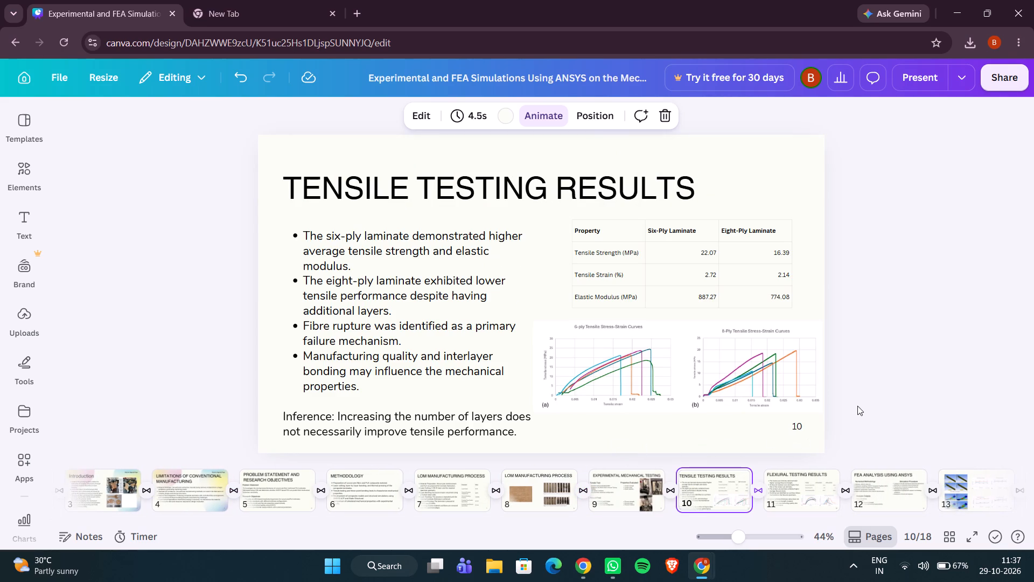
{"action": "scroll", "coordinate": [877, 487], "scroll_direction": "left", "scroll_amount": 6}
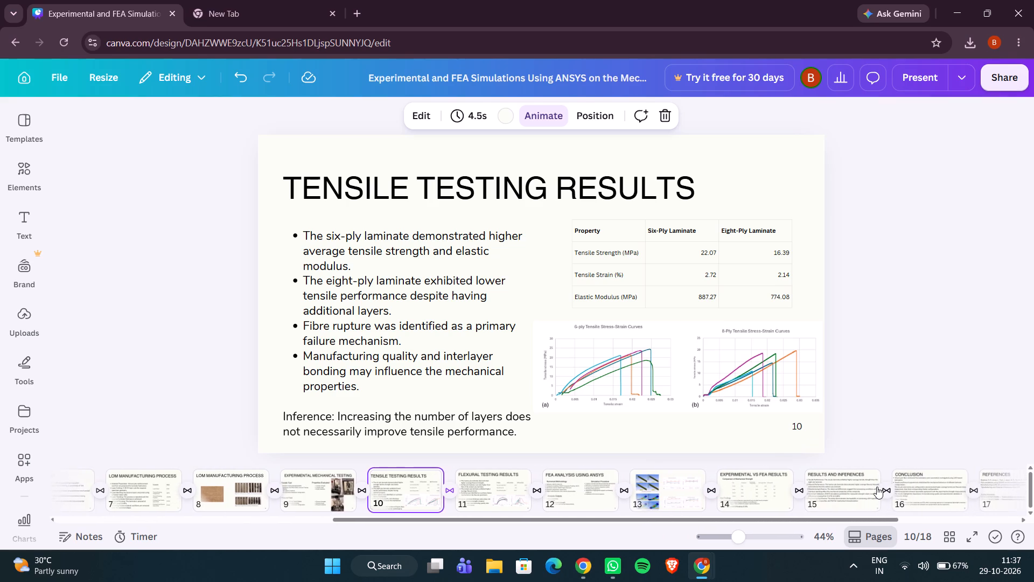
{"action": "scroll", "coordinate": [877, 487], "scroll_direction": "left", "scroll_amount": 2}
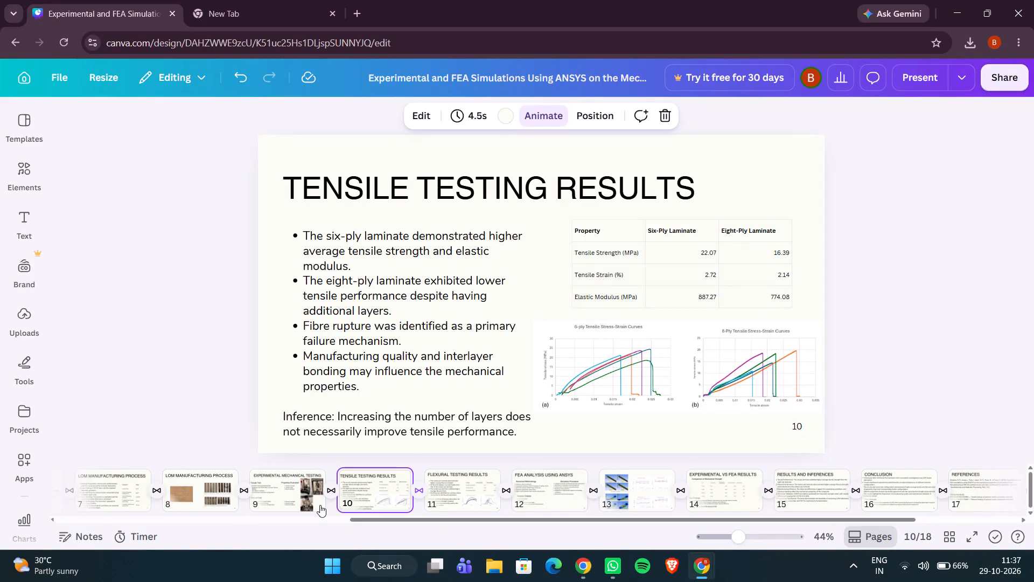
{"action": "left_click", "coordinate": [276, 494]}
{"action": "scroll", "coordinate": [276, 494], "scroll_direction": "right", "scroll_amount": 1}
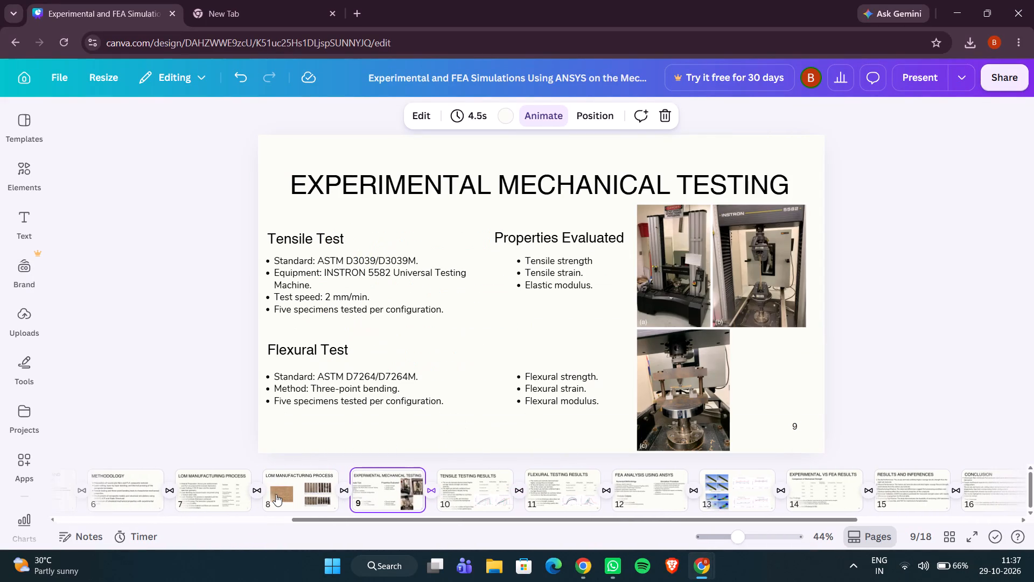
{"action": "scroll", "coordinate": [276, 494], "scroll_direction": "right", "scroll_amount": 2}
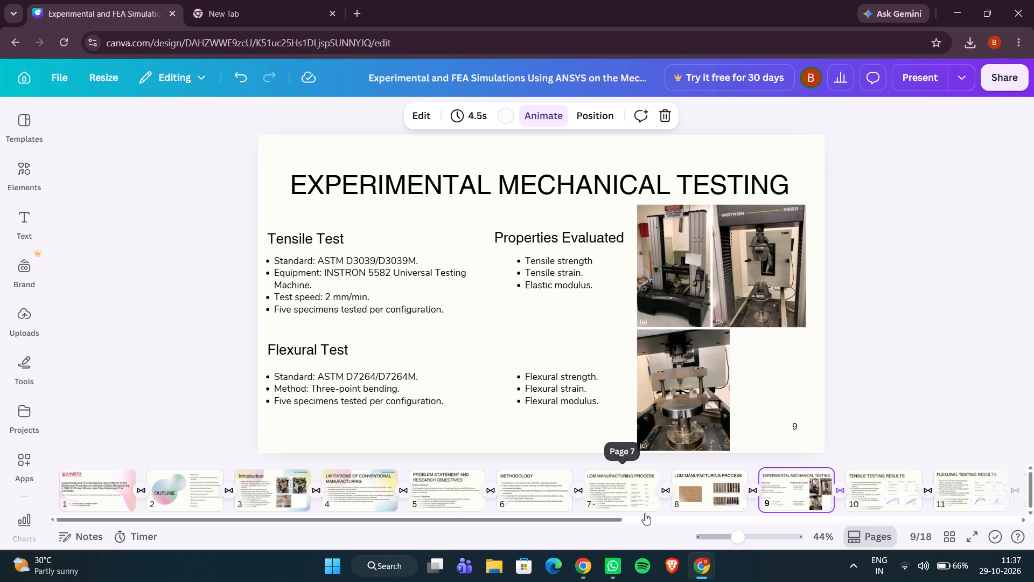
{"action": "scroll", "coordinate": [645, 513], "scroll_direction": "left", "scroll_amount": 6}
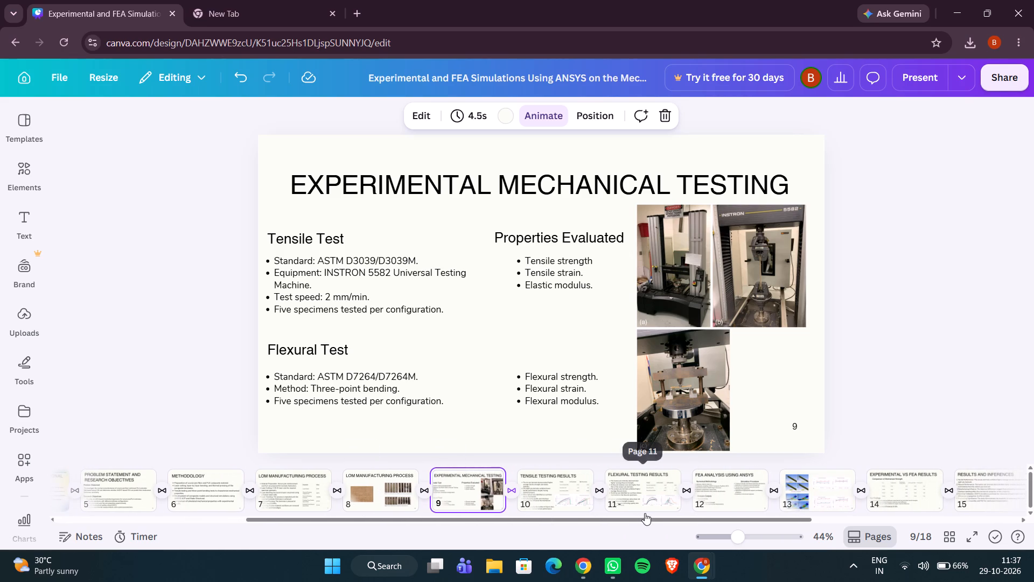
{"action": "scroll", "coordinate": [645, 513], "scroll_direction": "left", "scroll_amount": 1}
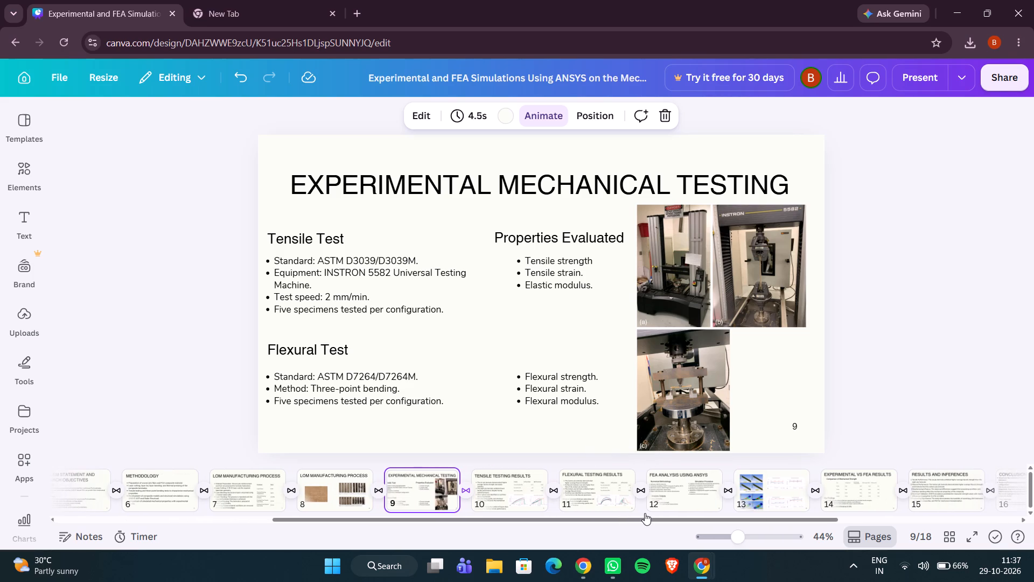
{"action": "left_click", "coordinate": [771, 495]}
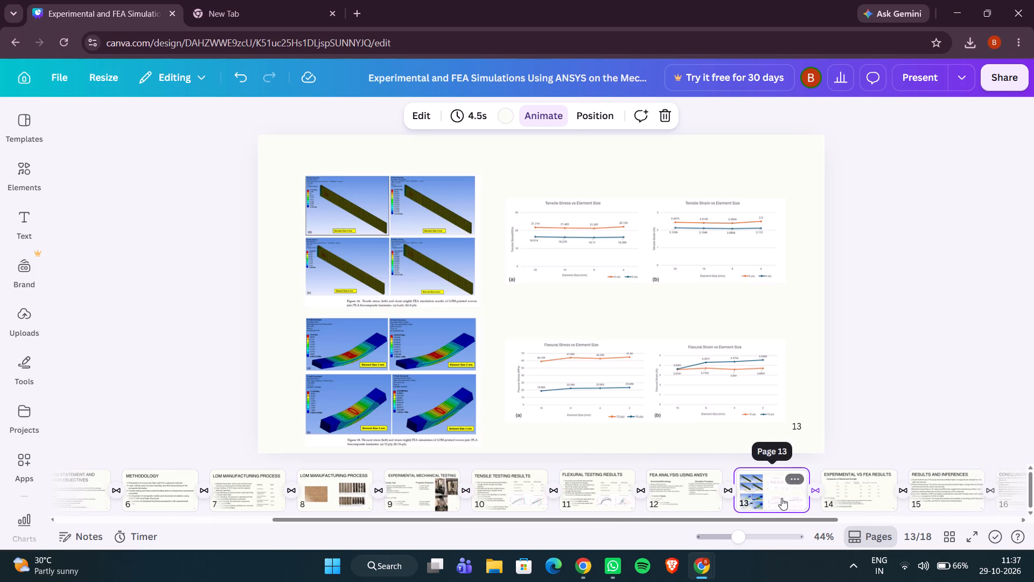
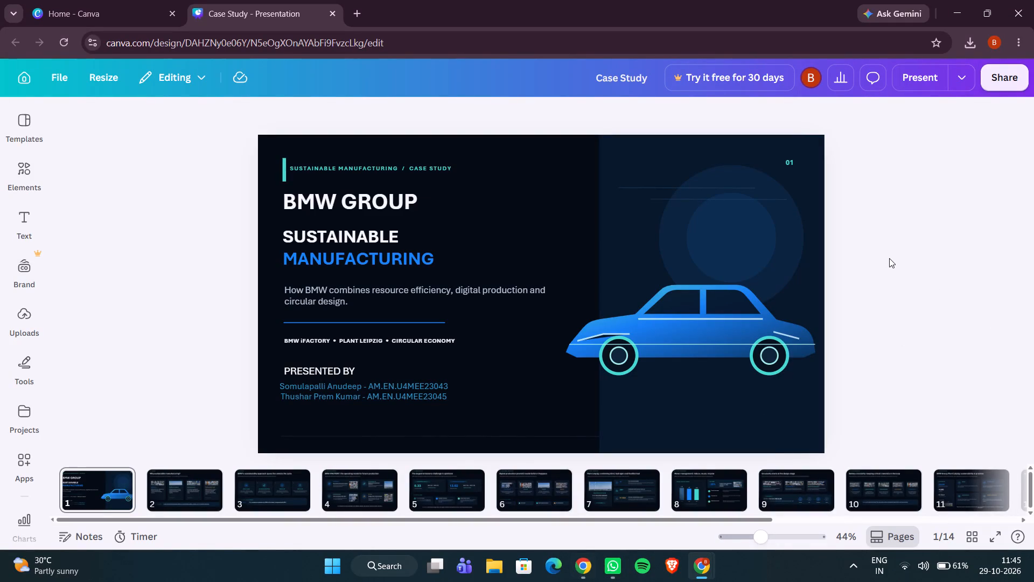
Present the BMW Group Sustainable Manufacturing case study full screen and review its slides from the title to slide 7 on Plant Leipzig.
{"action": "left_click", "coordinate": [921, 74]}
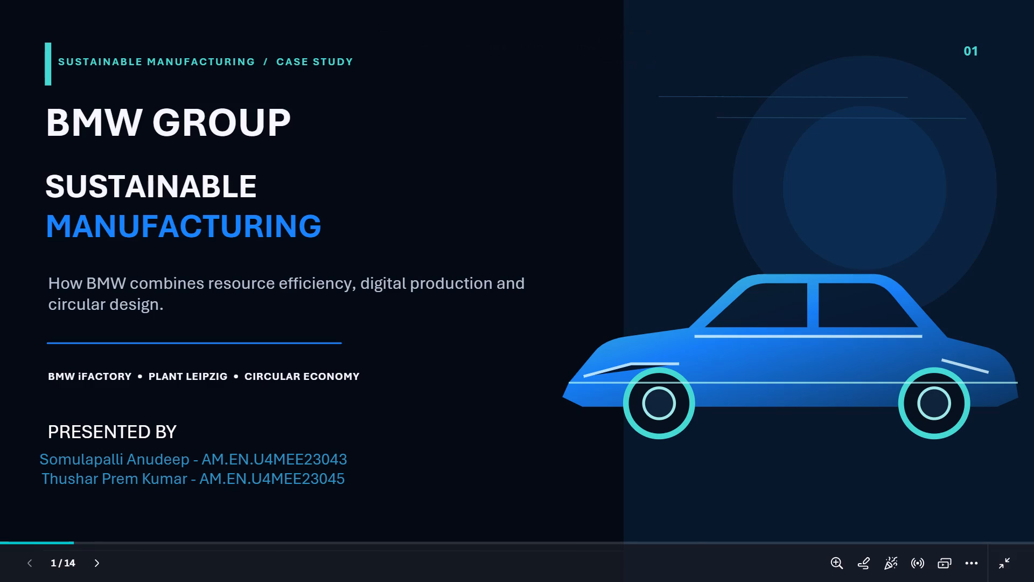
{"action": "key", "text": "Right"}
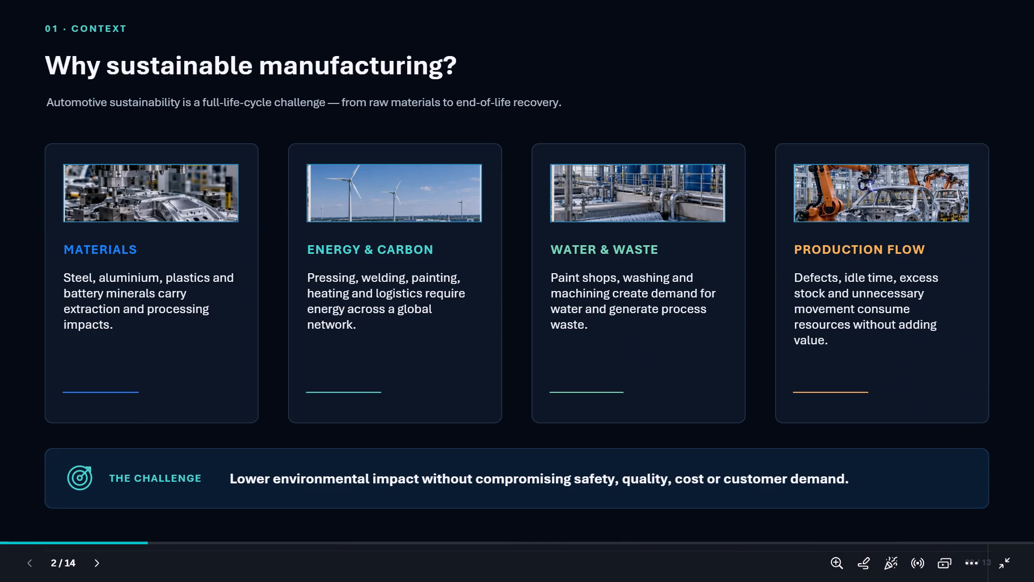
{"action": "key", "text": "Down"}
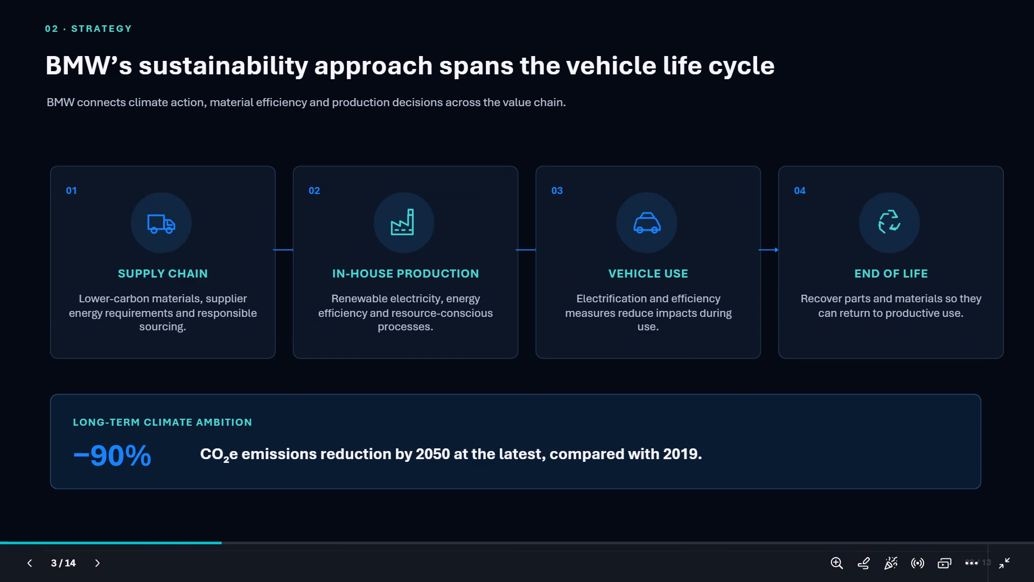
{"action": "key", "text": "Up"}
{"action": "key", "text": "Down"}
{"action": "key", "text": "Right"}
{"action": "key", "text": "Right"}
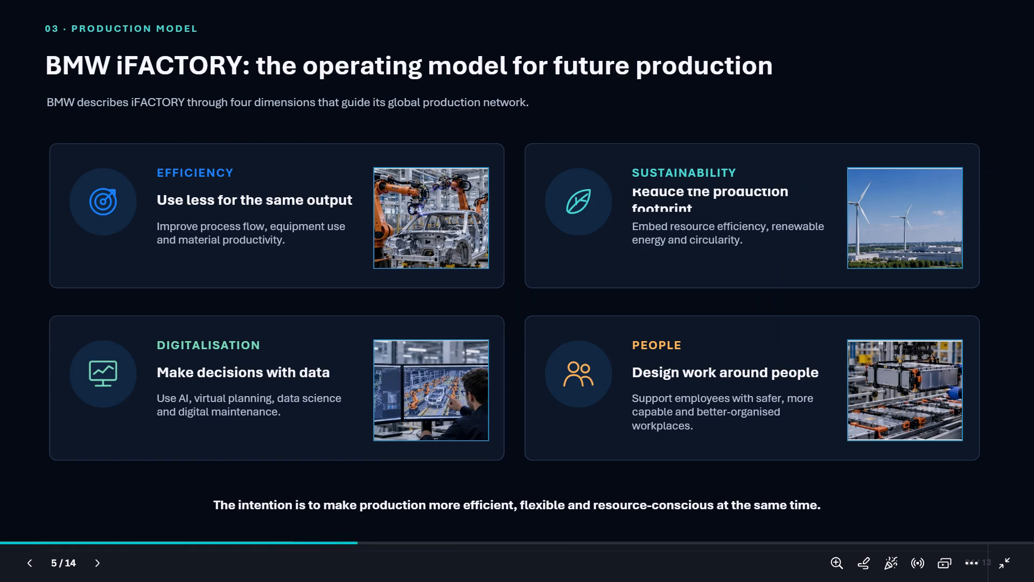
{"action": "key", "text": "Right"}
{"action": "key", "text": "Right"}
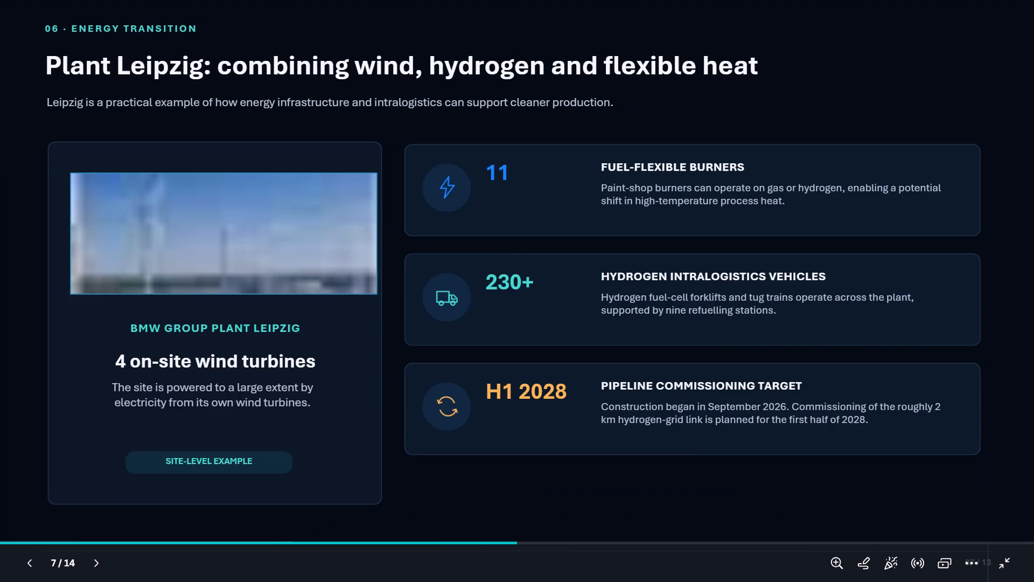
Go through the BMW Case Study slides in full-screen presentation from Plant Leipzig to Key takeaways, then exit to the editor.
{"action": "key", "text": "Right"}
{"action": "key", "text": "Right"}
{"action": "key", "text": "Right"}
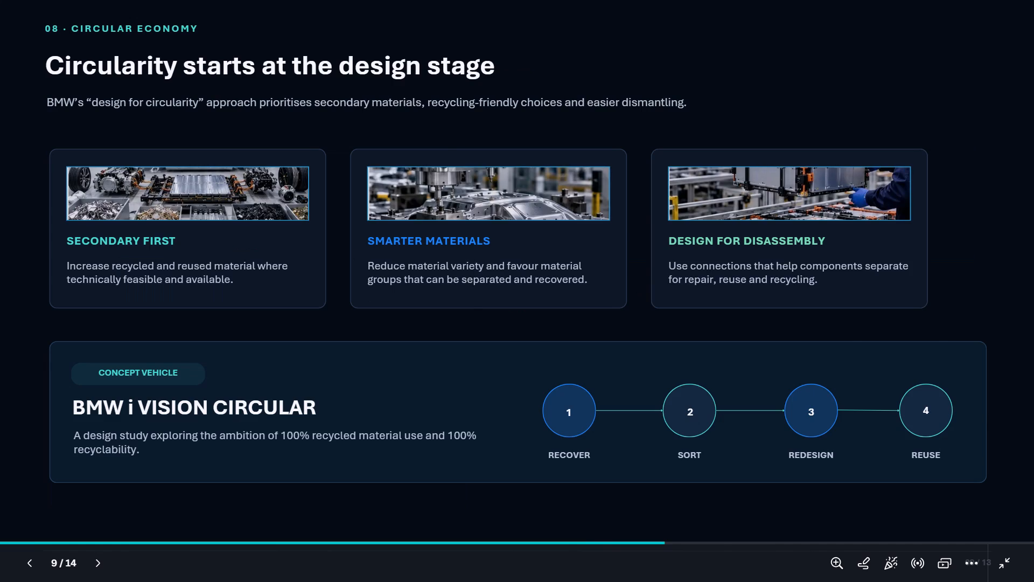
{"action": "key", "text": "Right"}
{"action": "key", "text": "Right"}
{"action": "key", "text": "Right"}
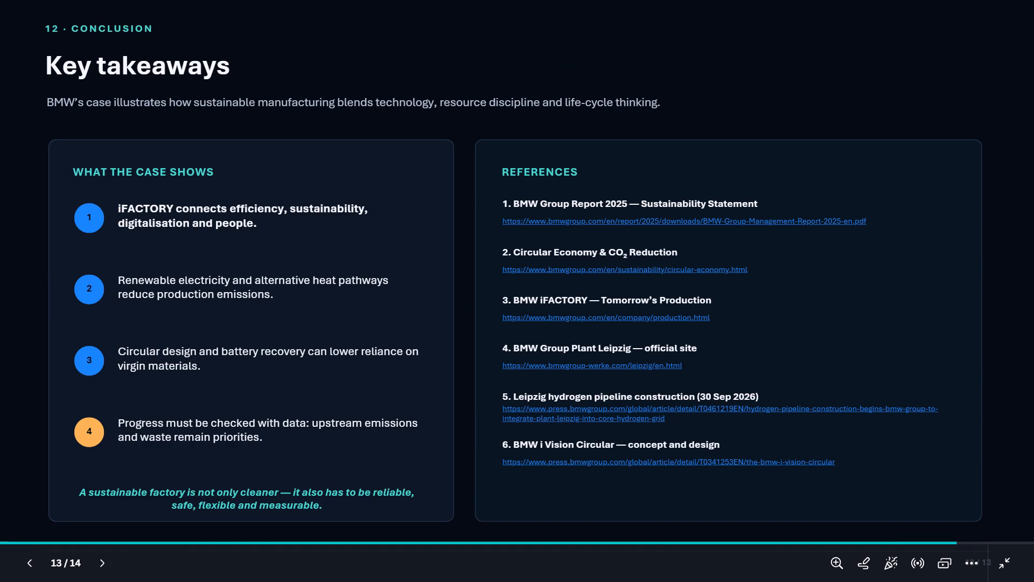
{"action": "key", "text": "Escape"}
{"action": "key", "text": "Escape"}
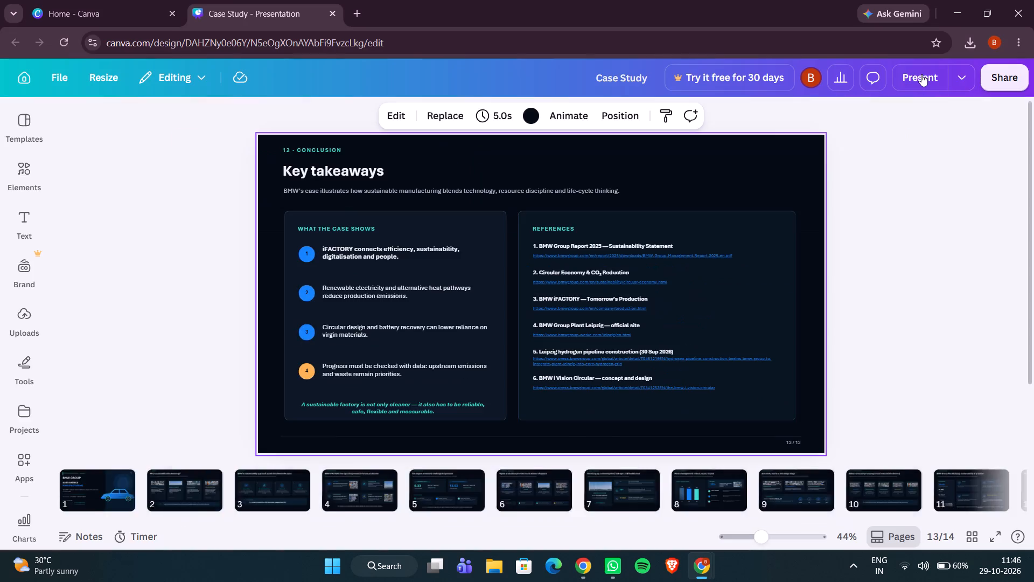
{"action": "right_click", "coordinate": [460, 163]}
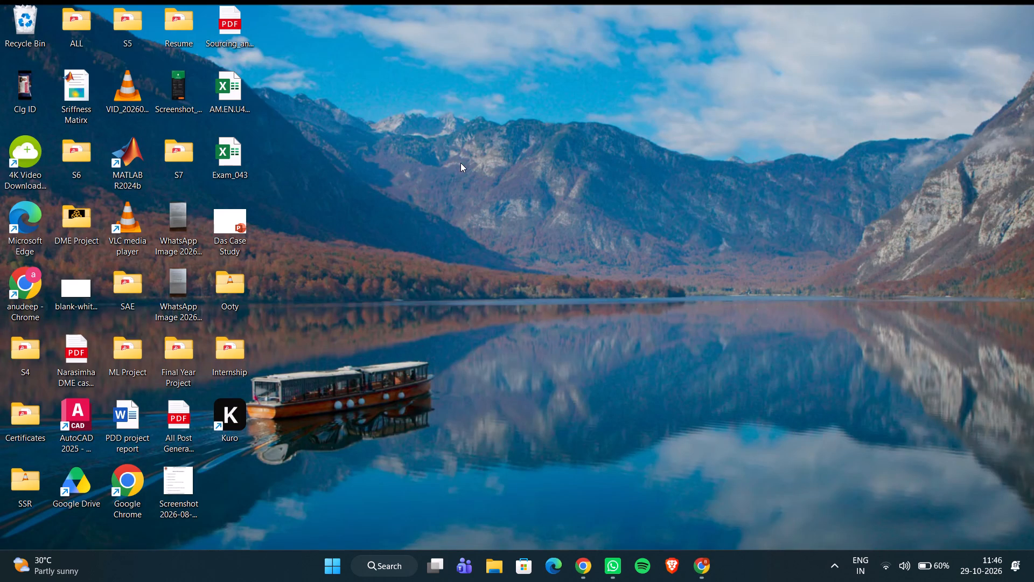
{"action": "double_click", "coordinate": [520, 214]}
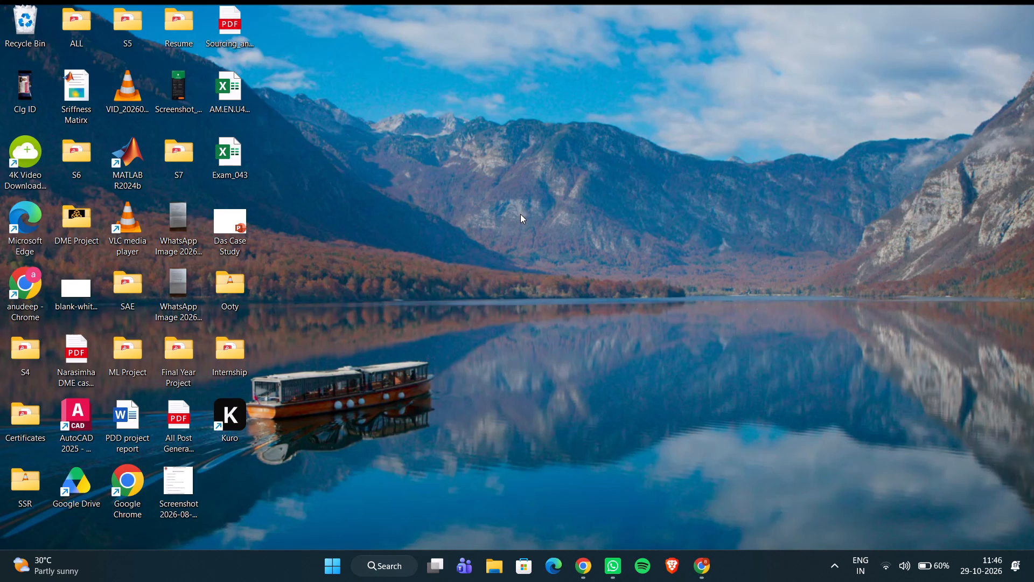